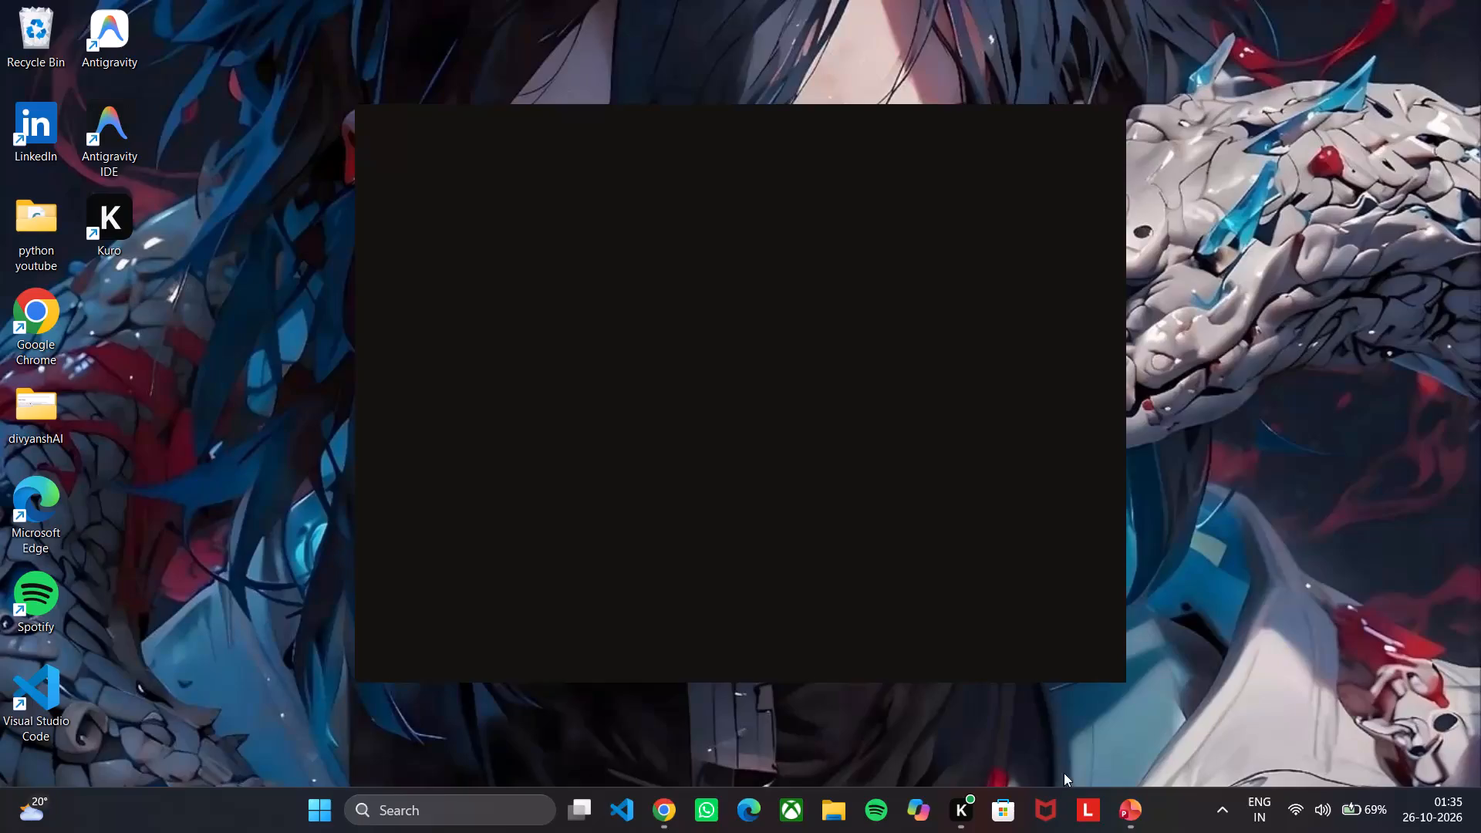
Switch to the Art_of_Active_Listening presentation in PowerPoint.
left_click(1127, 806)
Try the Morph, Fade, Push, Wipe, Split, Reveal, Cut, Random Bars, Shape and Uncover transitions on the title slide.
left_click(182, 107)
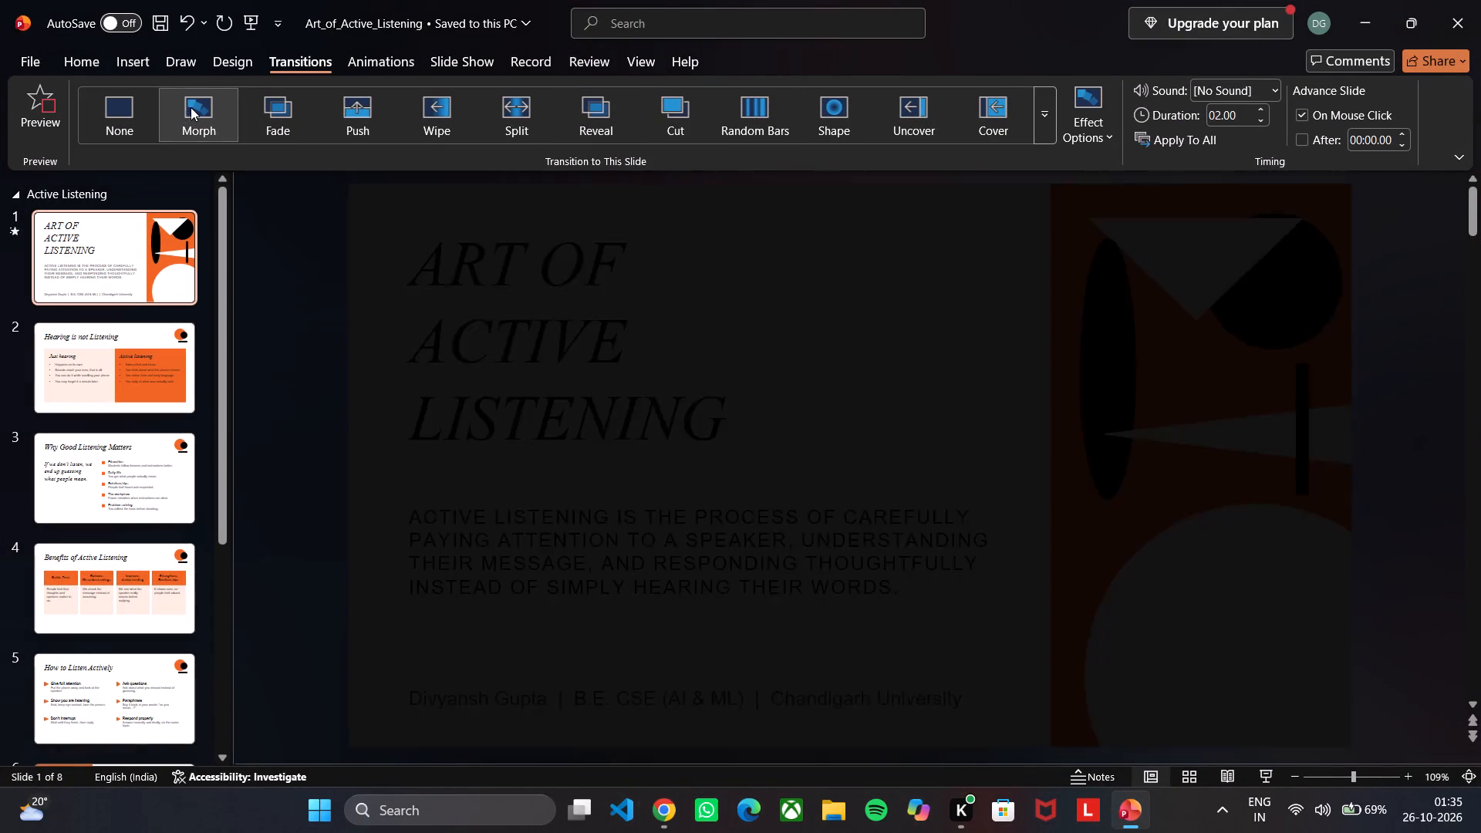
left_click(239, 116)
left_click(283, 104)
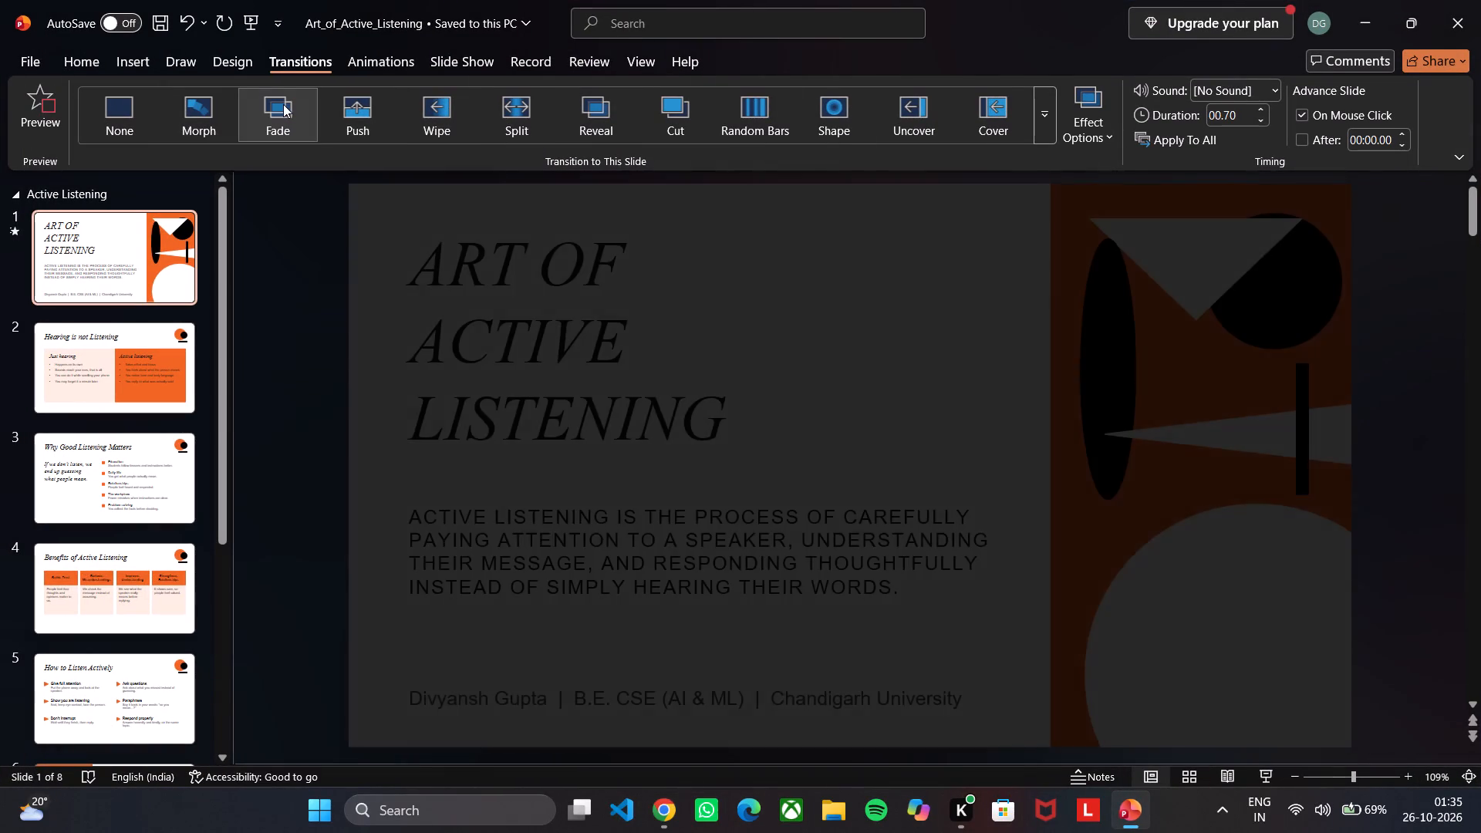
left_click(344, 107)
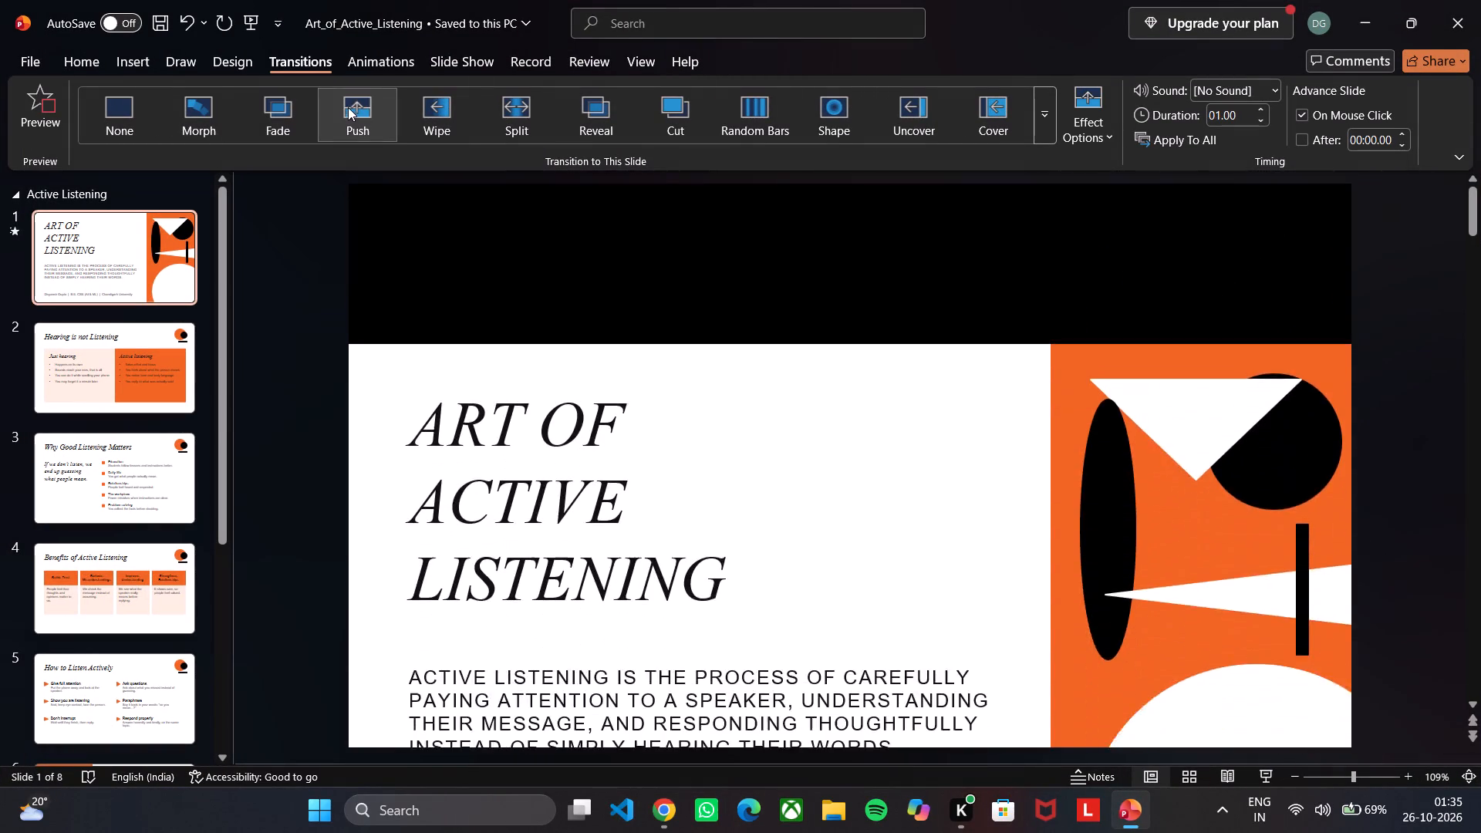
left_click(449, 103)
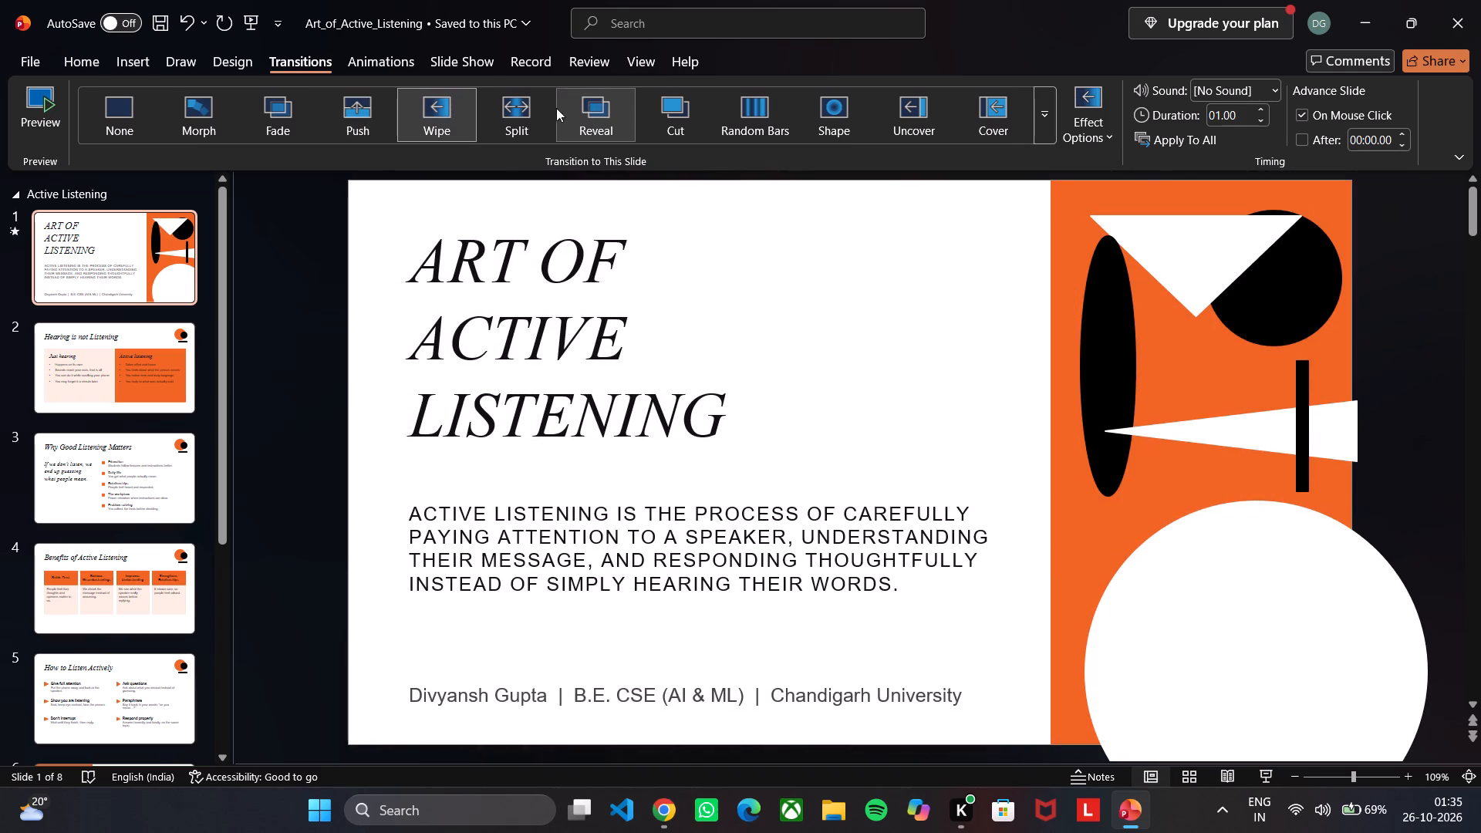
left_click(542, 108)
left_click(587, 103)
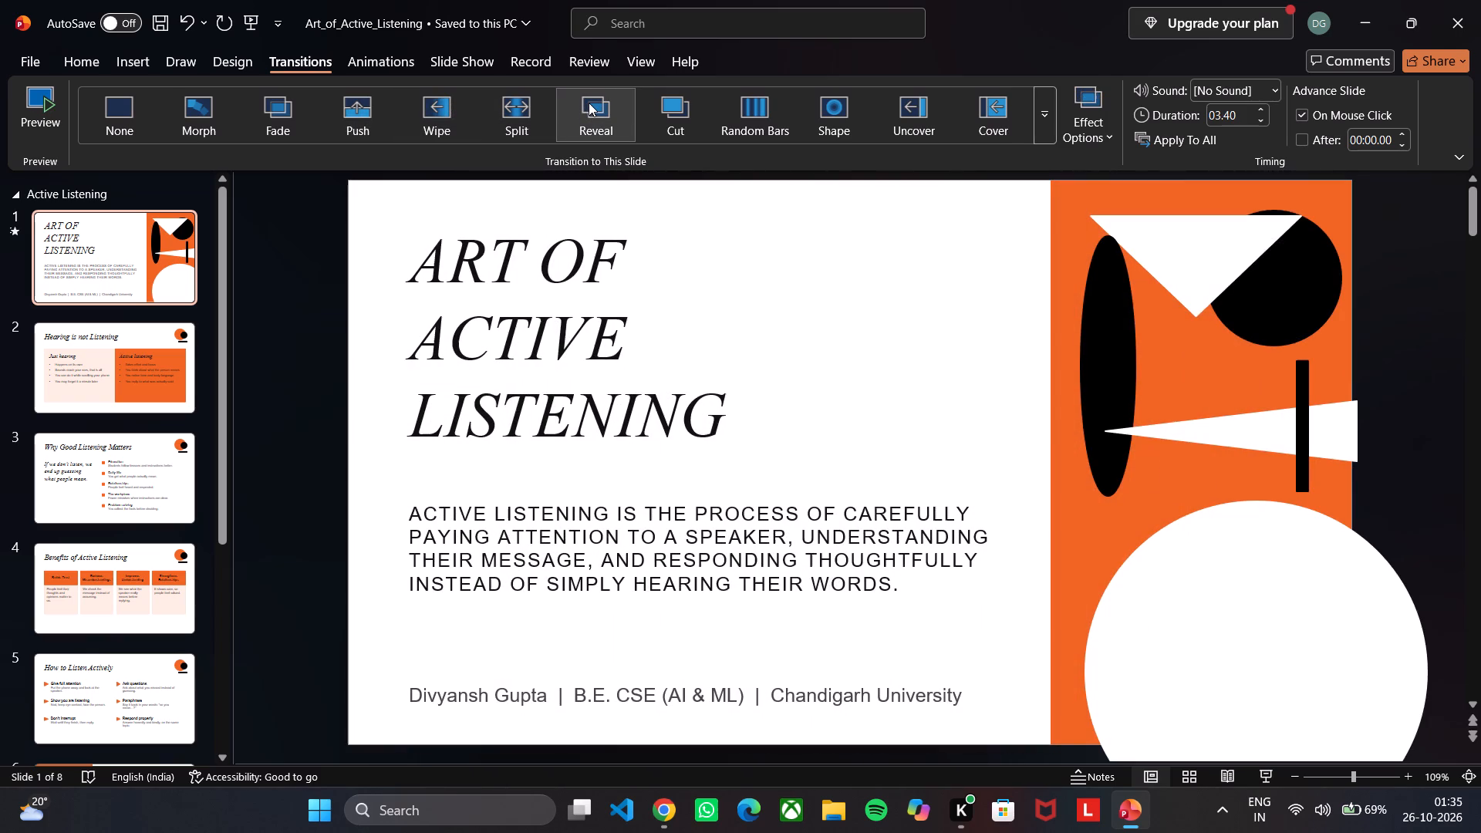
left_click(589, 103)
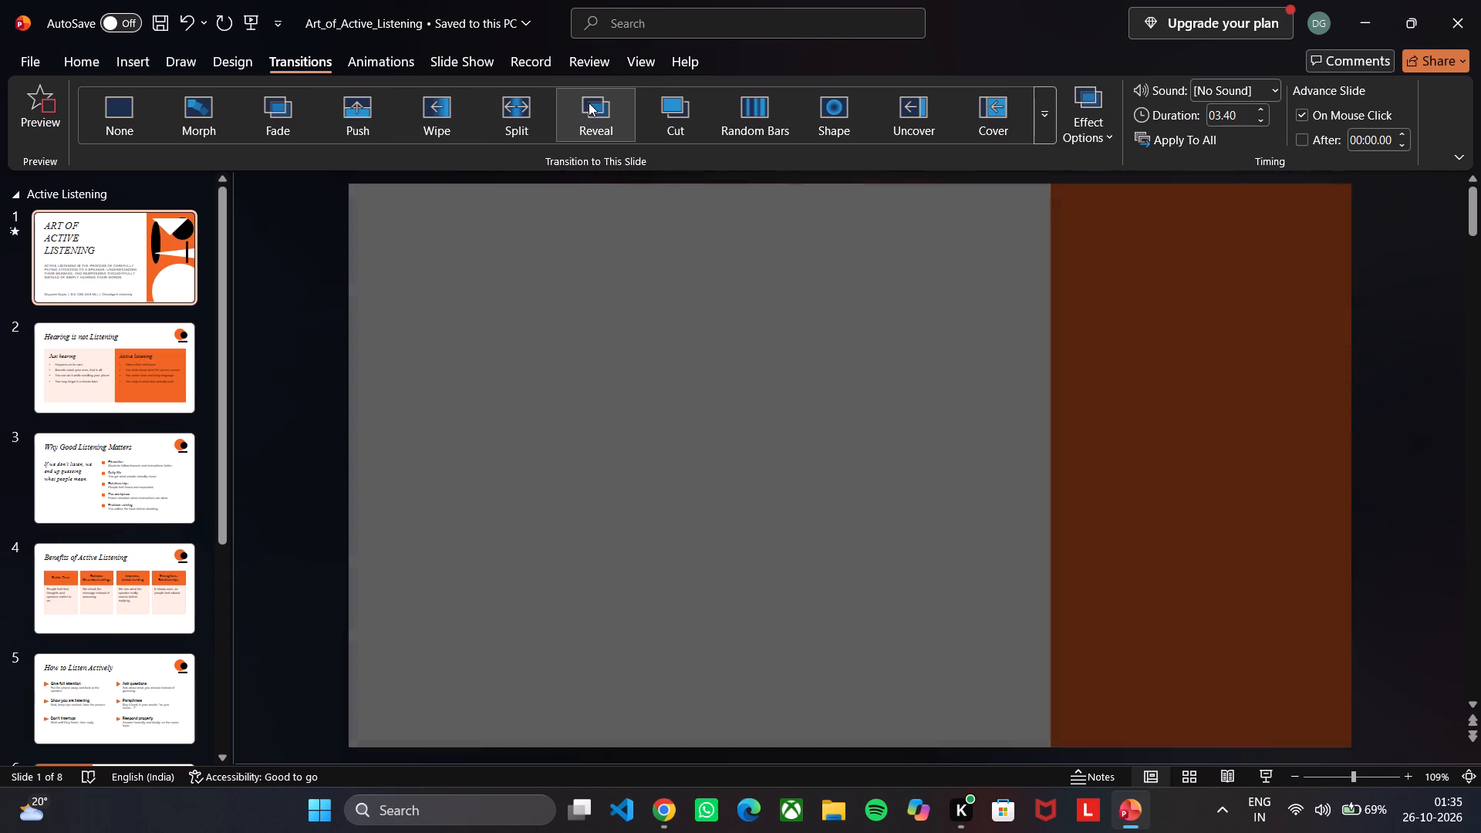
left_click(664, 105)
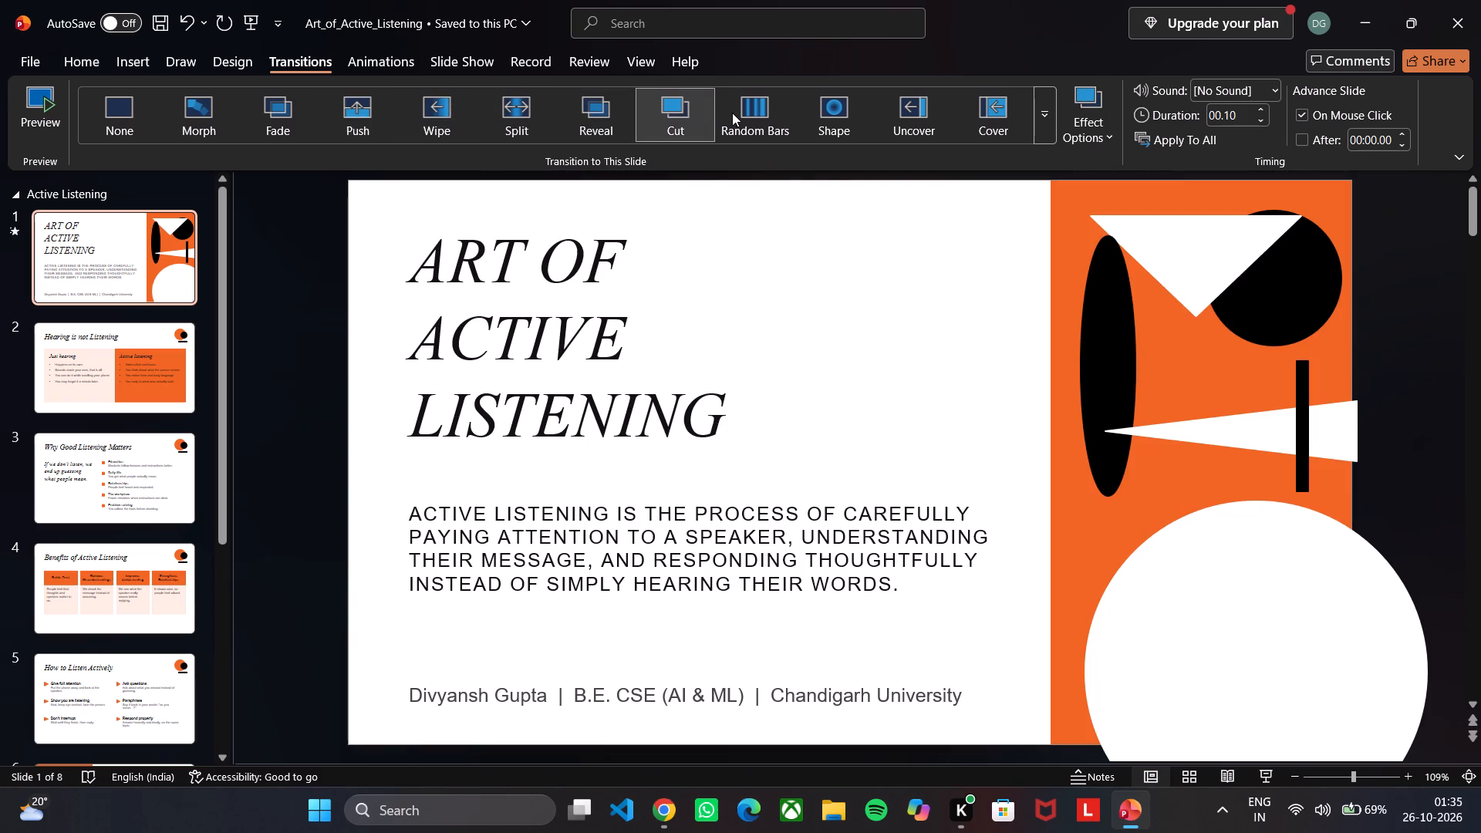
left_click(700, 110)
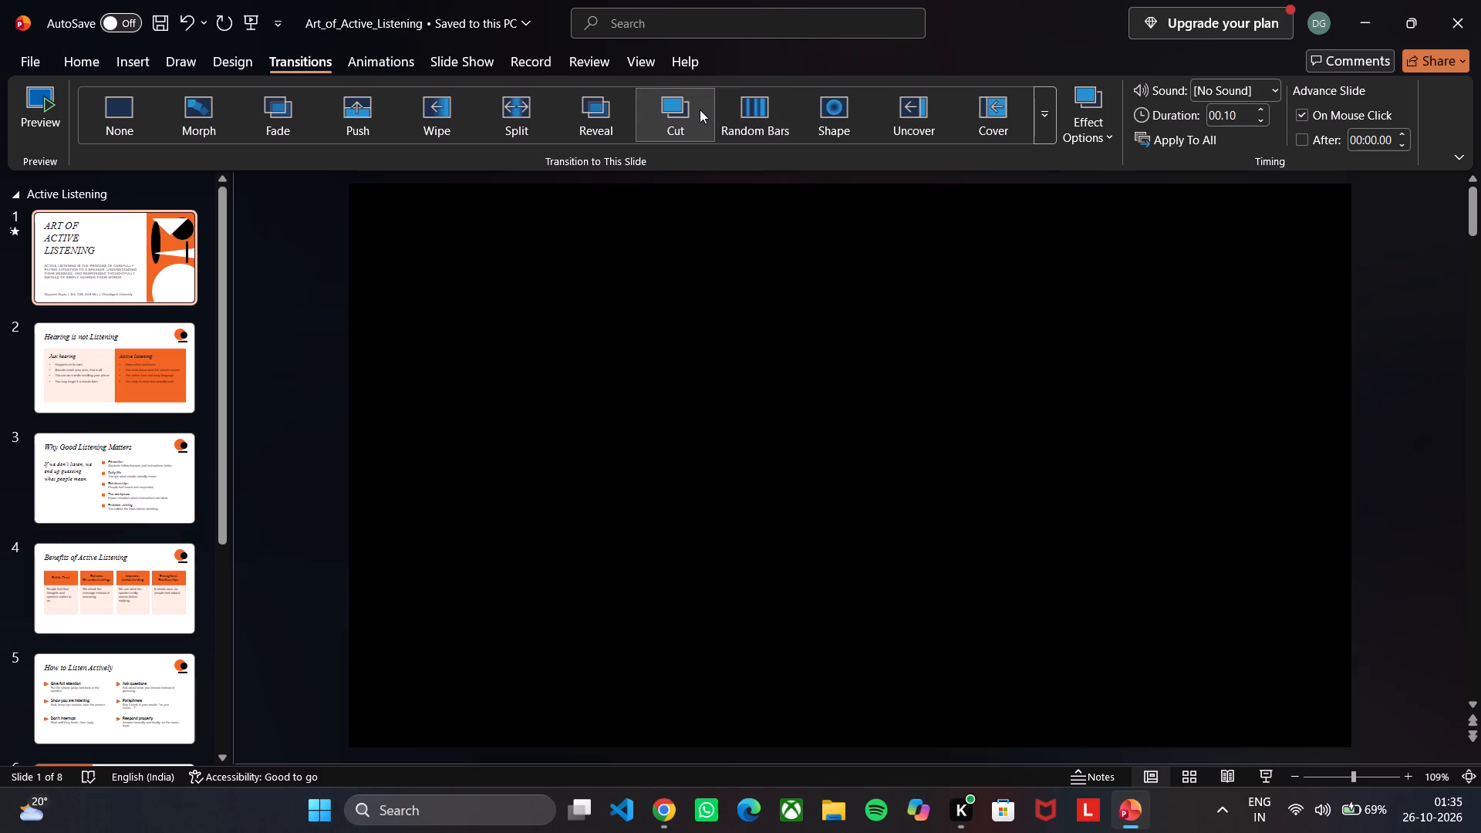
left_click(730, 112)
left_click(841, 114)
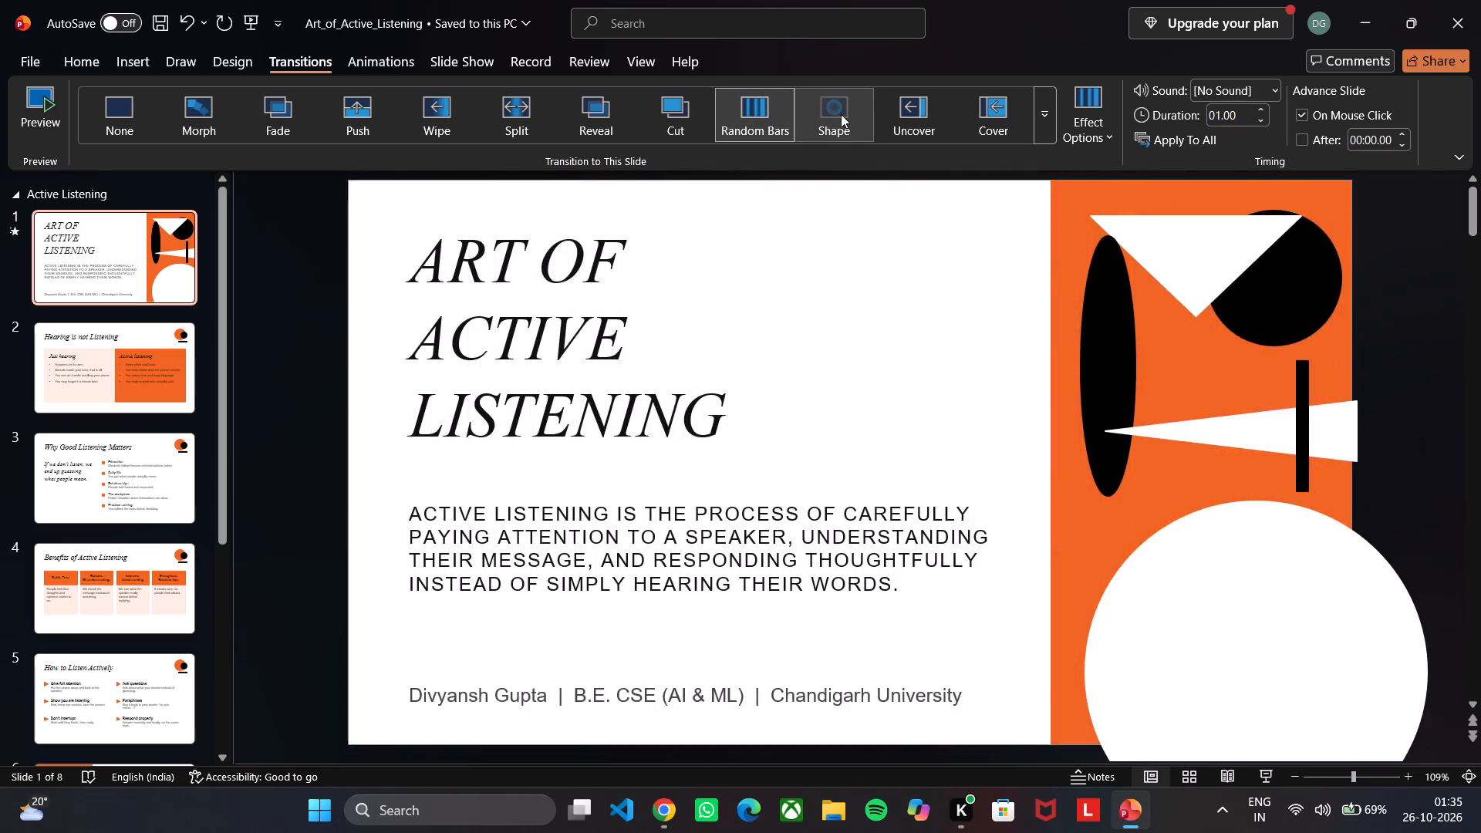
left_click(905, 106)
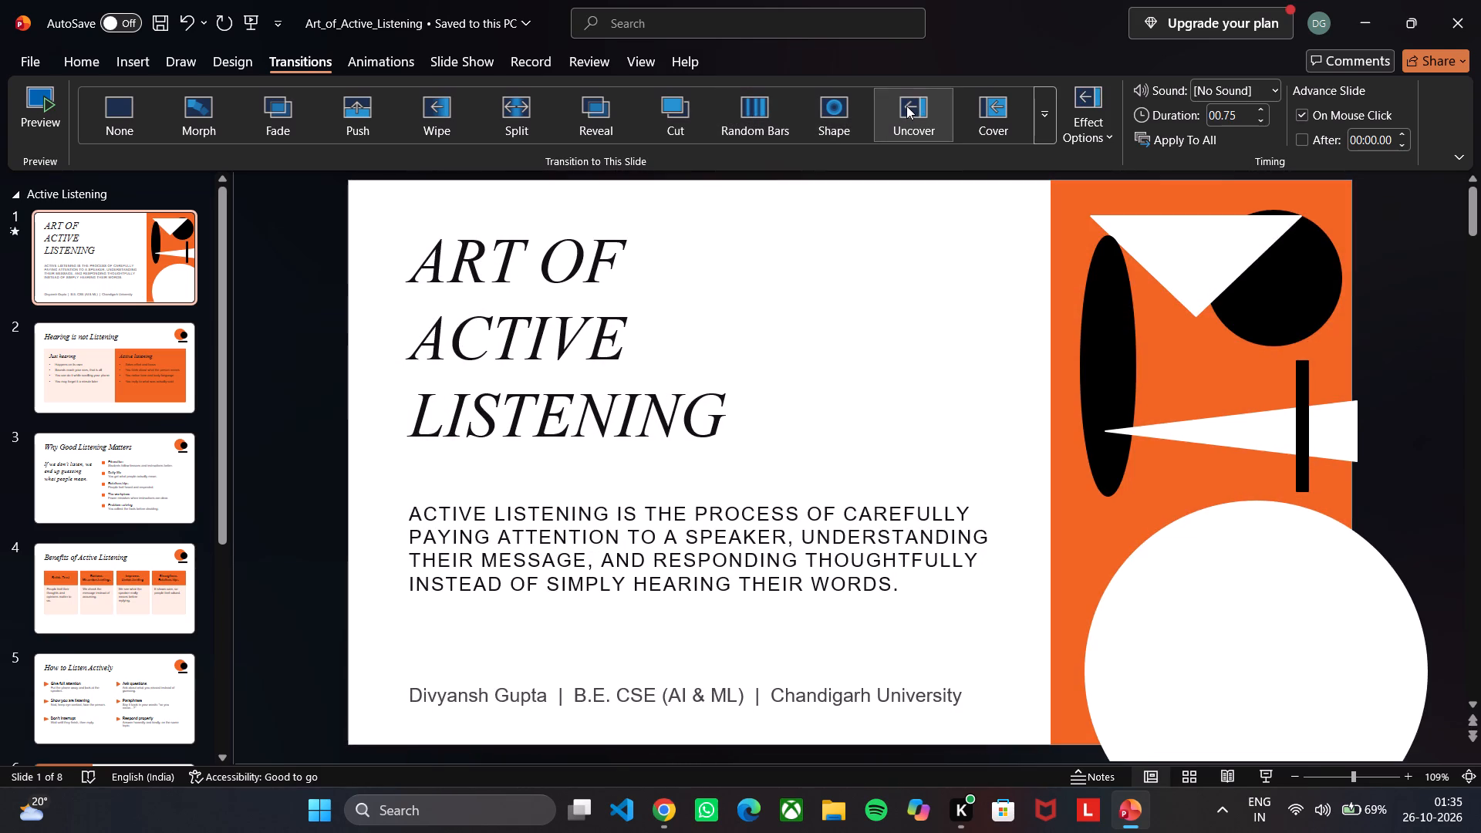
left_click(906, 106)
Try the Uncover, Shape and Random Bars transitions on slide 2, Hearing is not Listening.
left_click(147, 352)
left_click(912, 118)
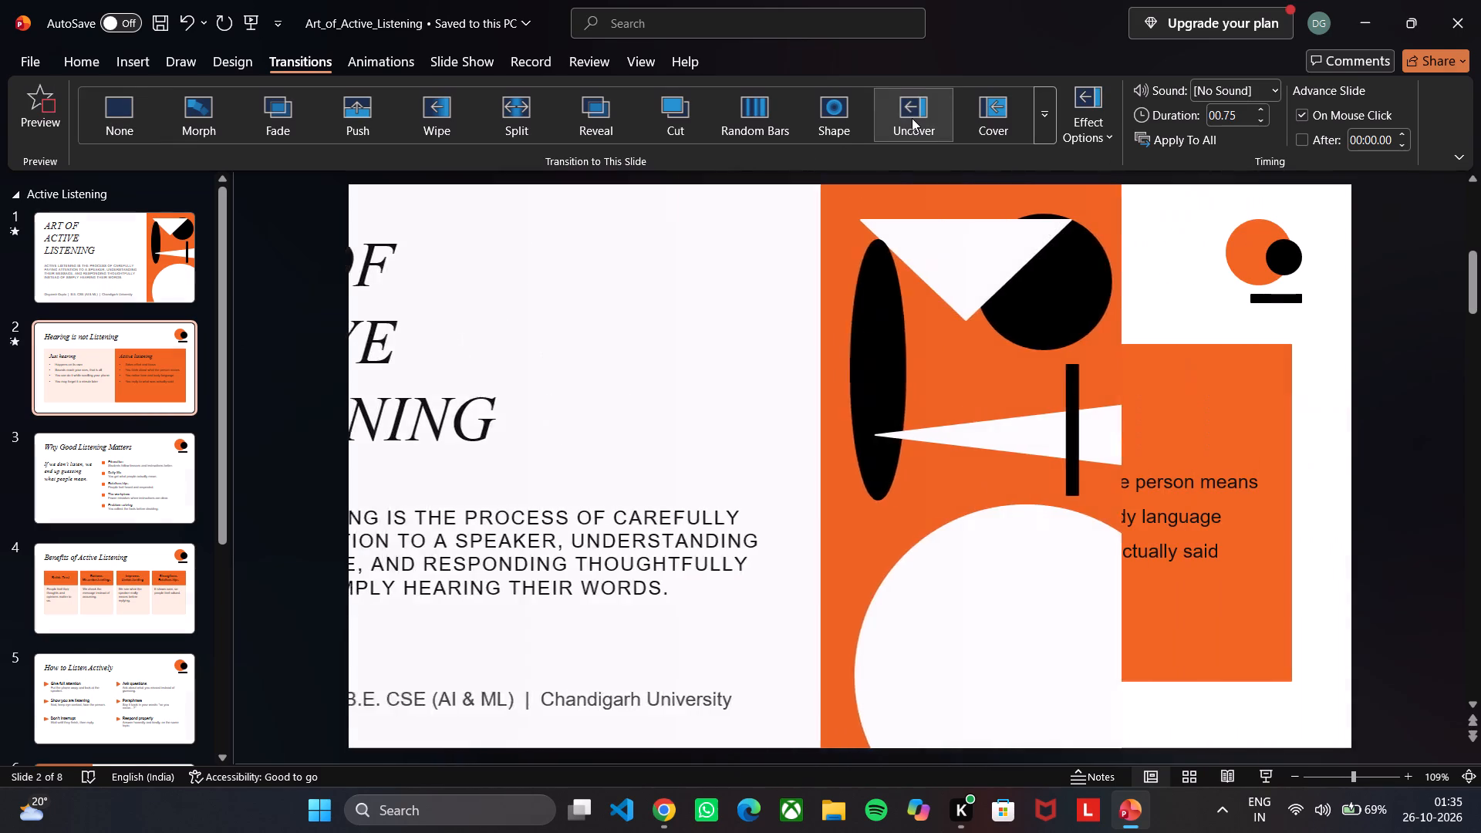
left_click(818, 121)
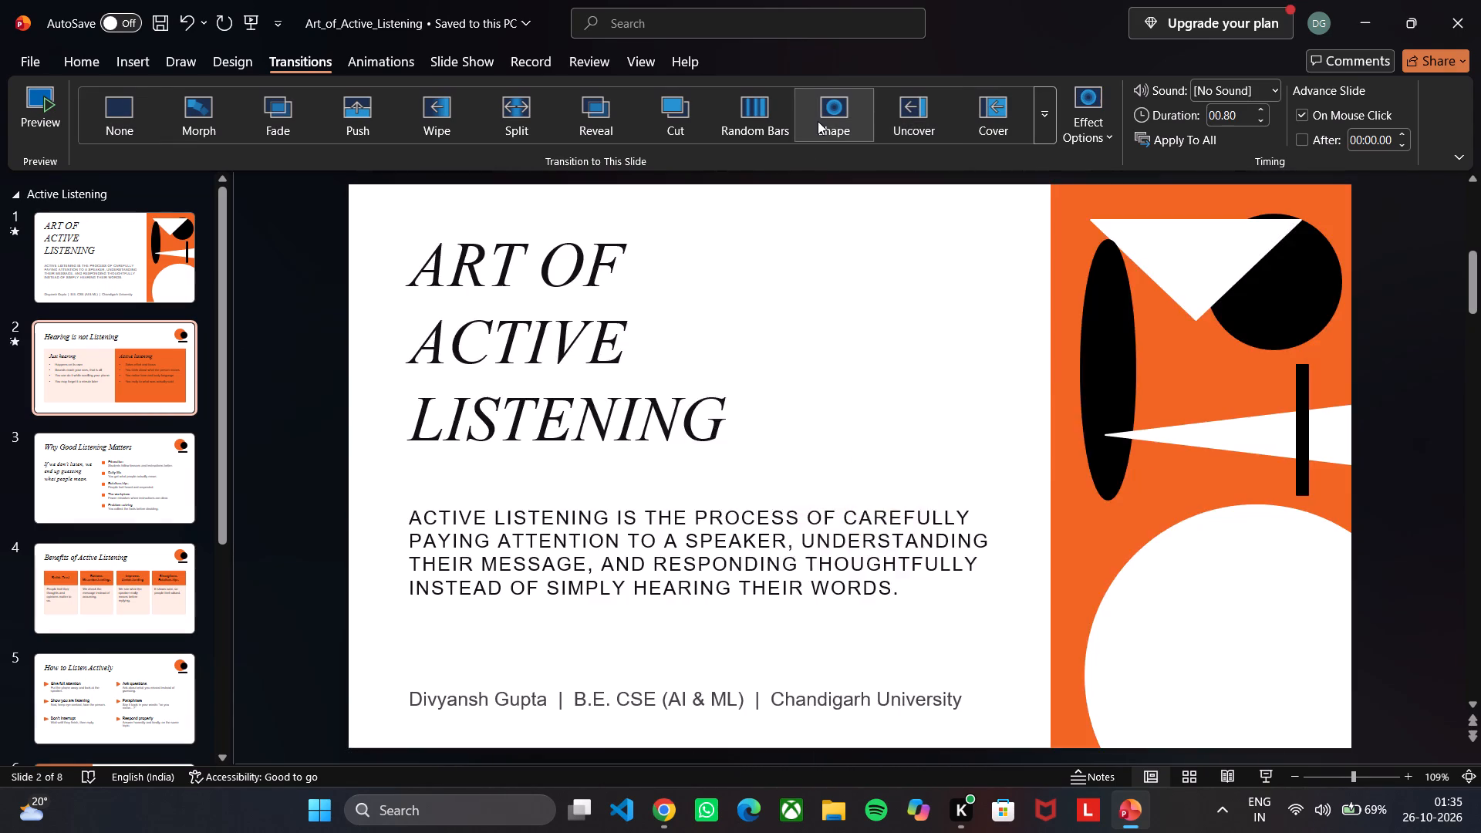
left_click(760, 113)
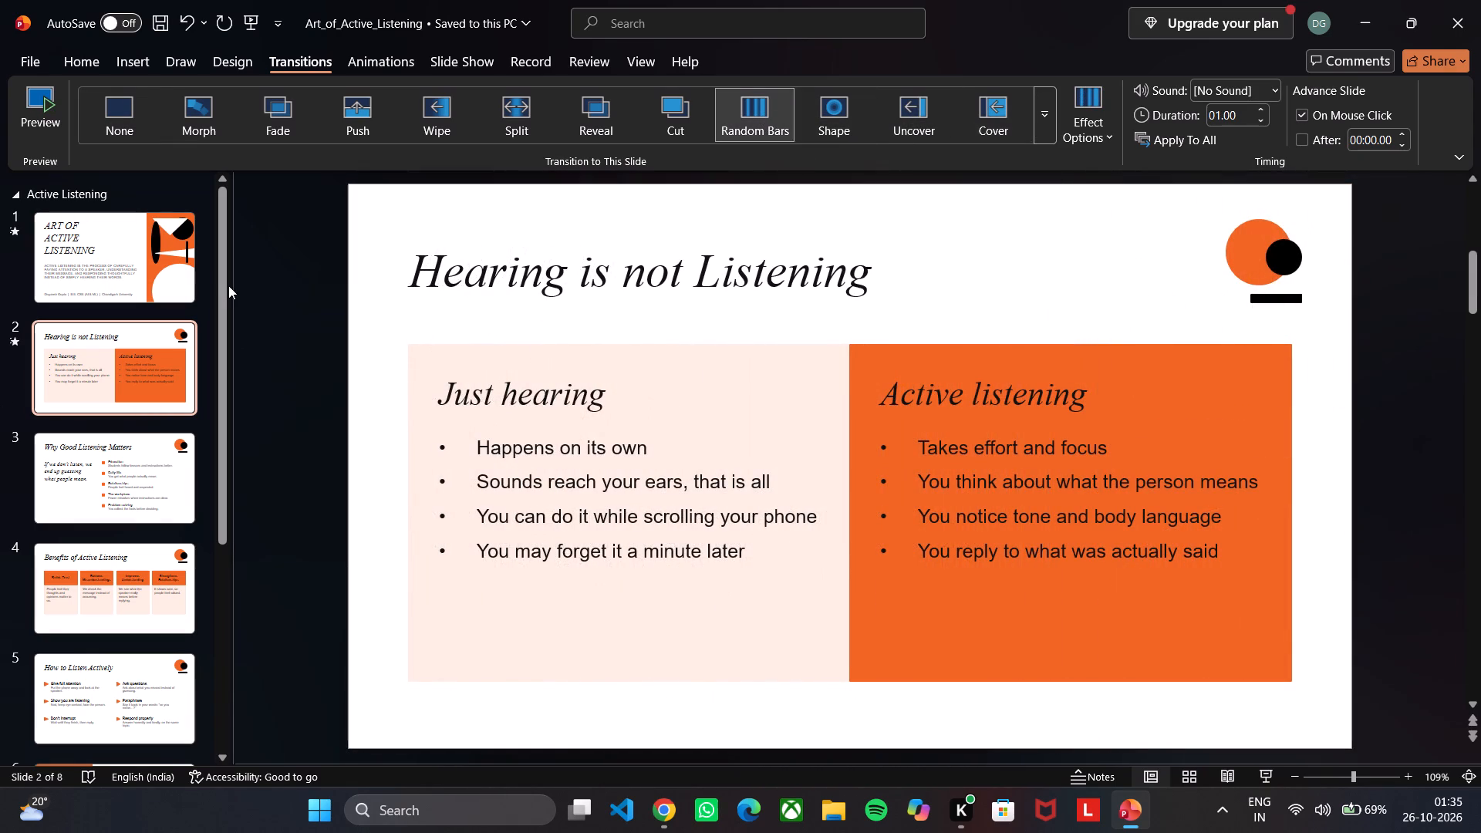
Remove the transition from the title slide by setting it to None.
left_click(102, 284)
left_click(116, 101)
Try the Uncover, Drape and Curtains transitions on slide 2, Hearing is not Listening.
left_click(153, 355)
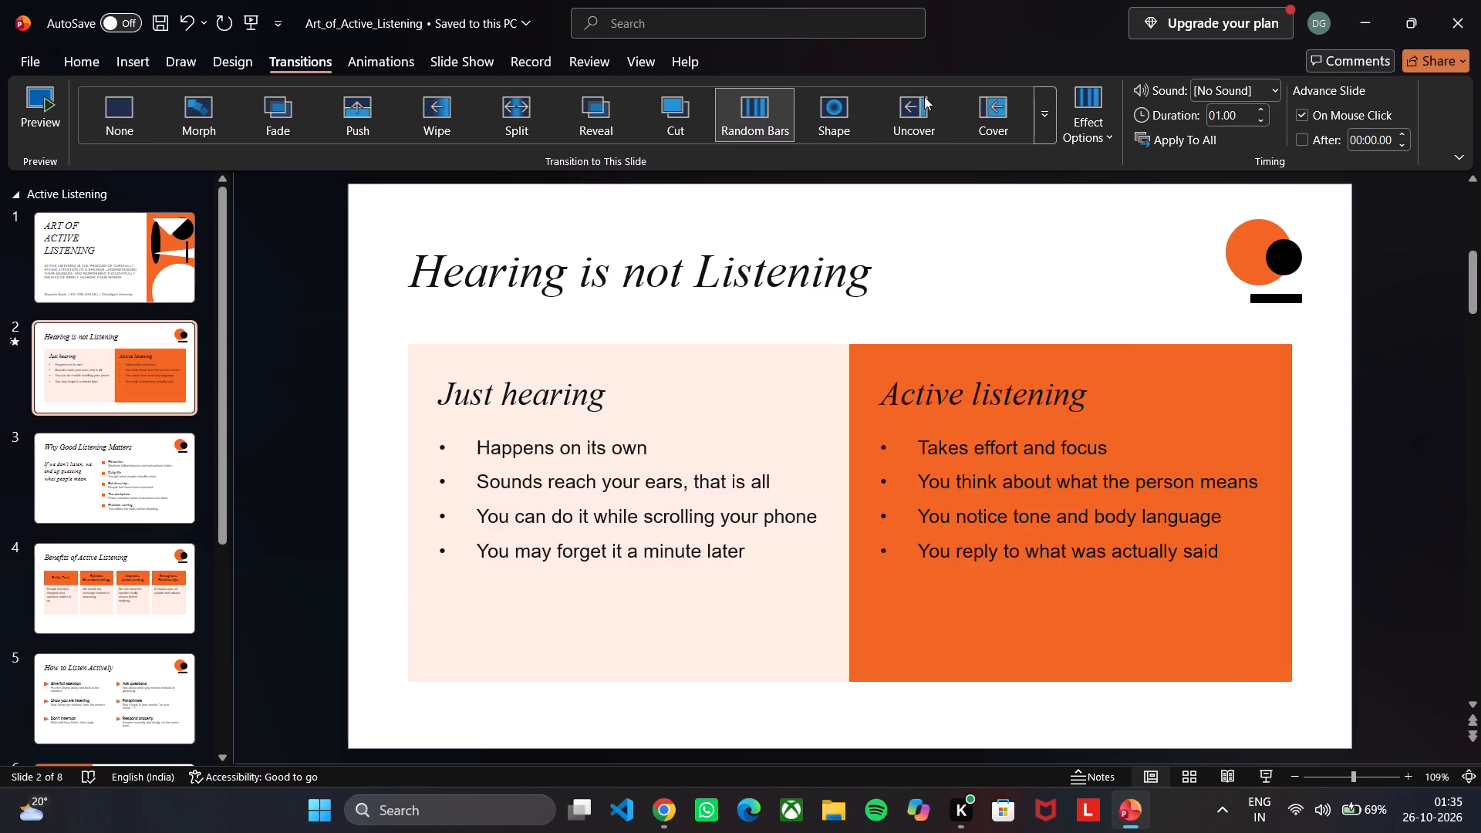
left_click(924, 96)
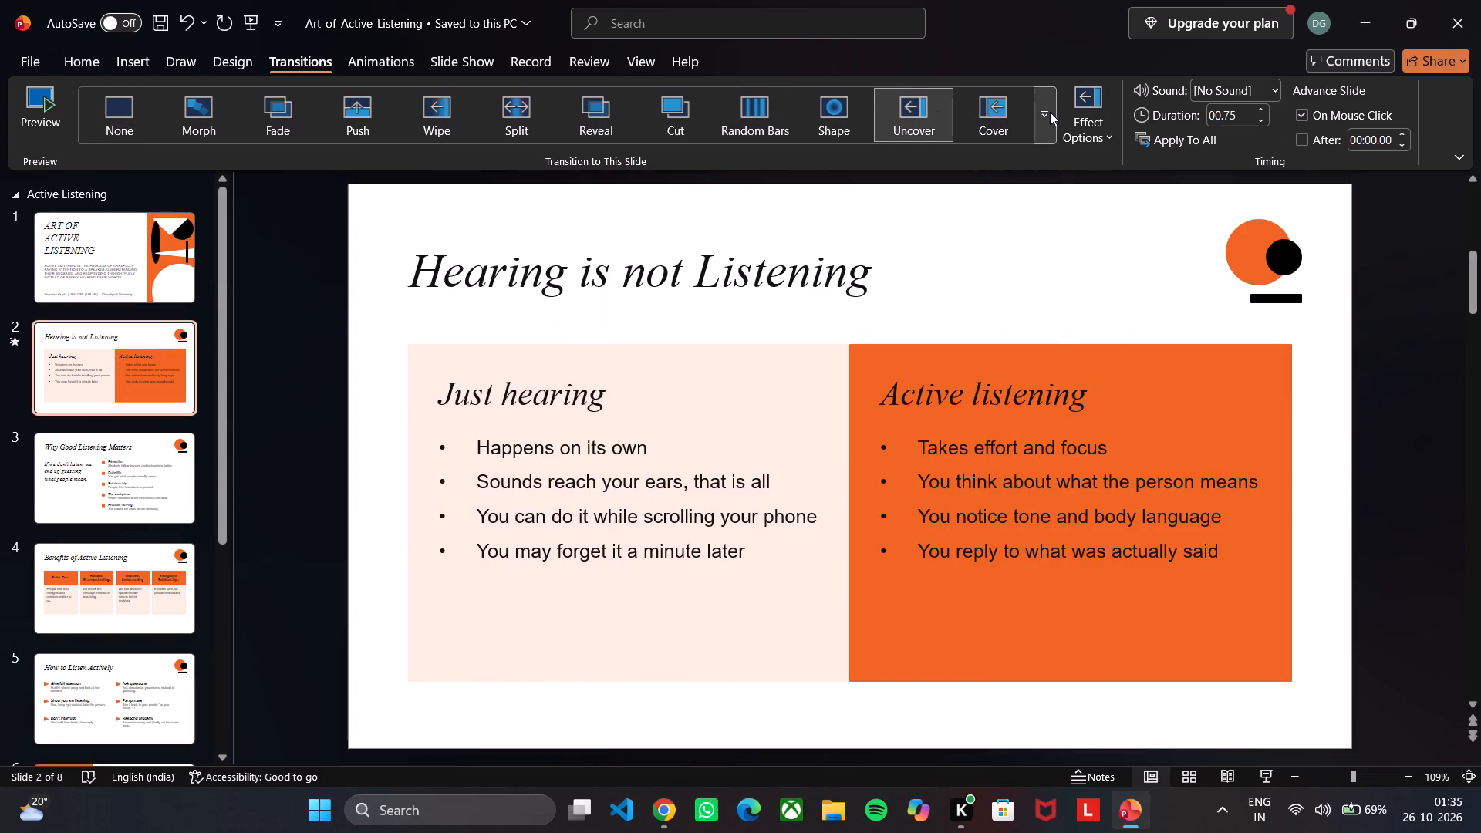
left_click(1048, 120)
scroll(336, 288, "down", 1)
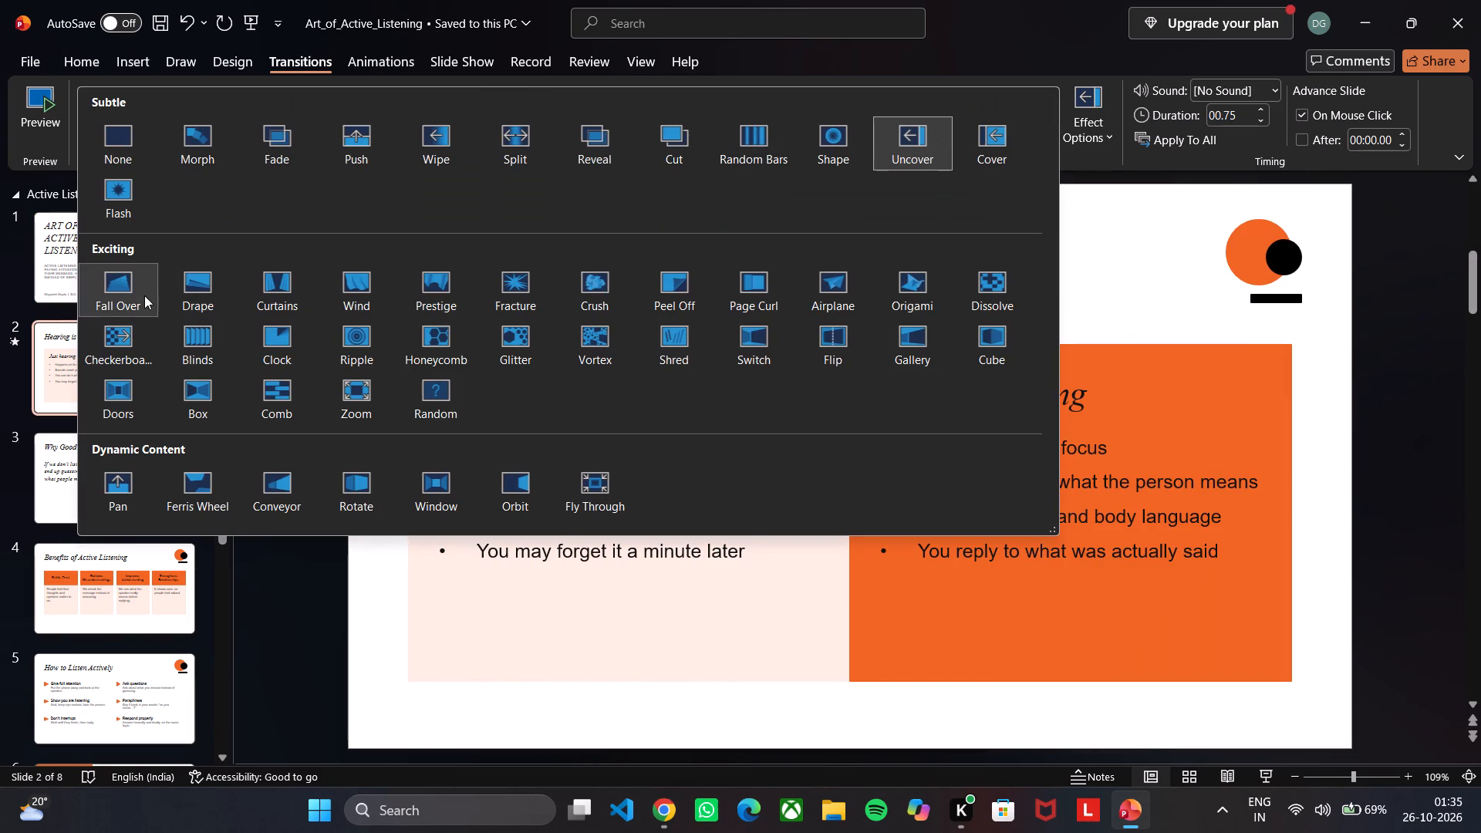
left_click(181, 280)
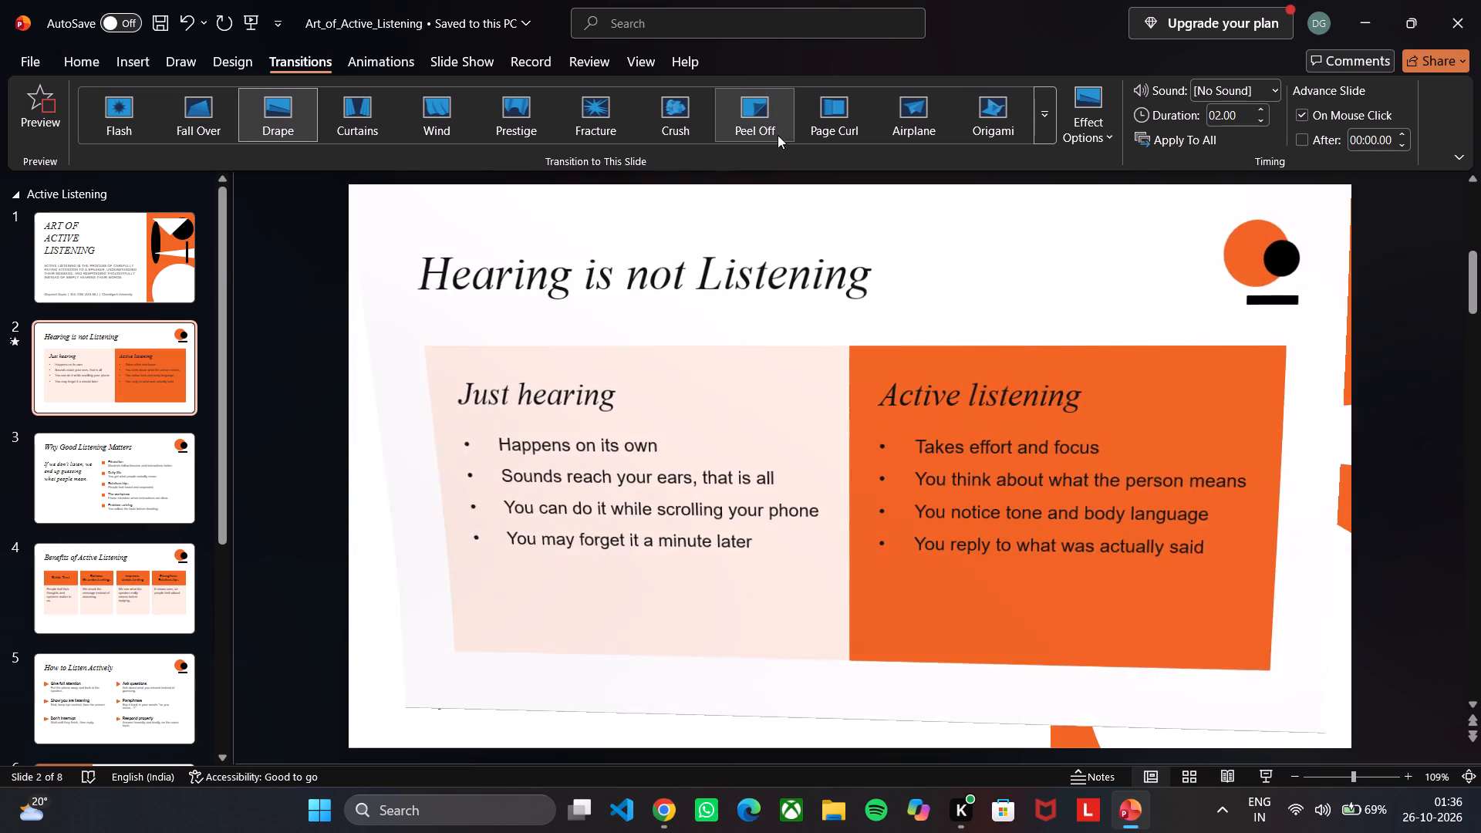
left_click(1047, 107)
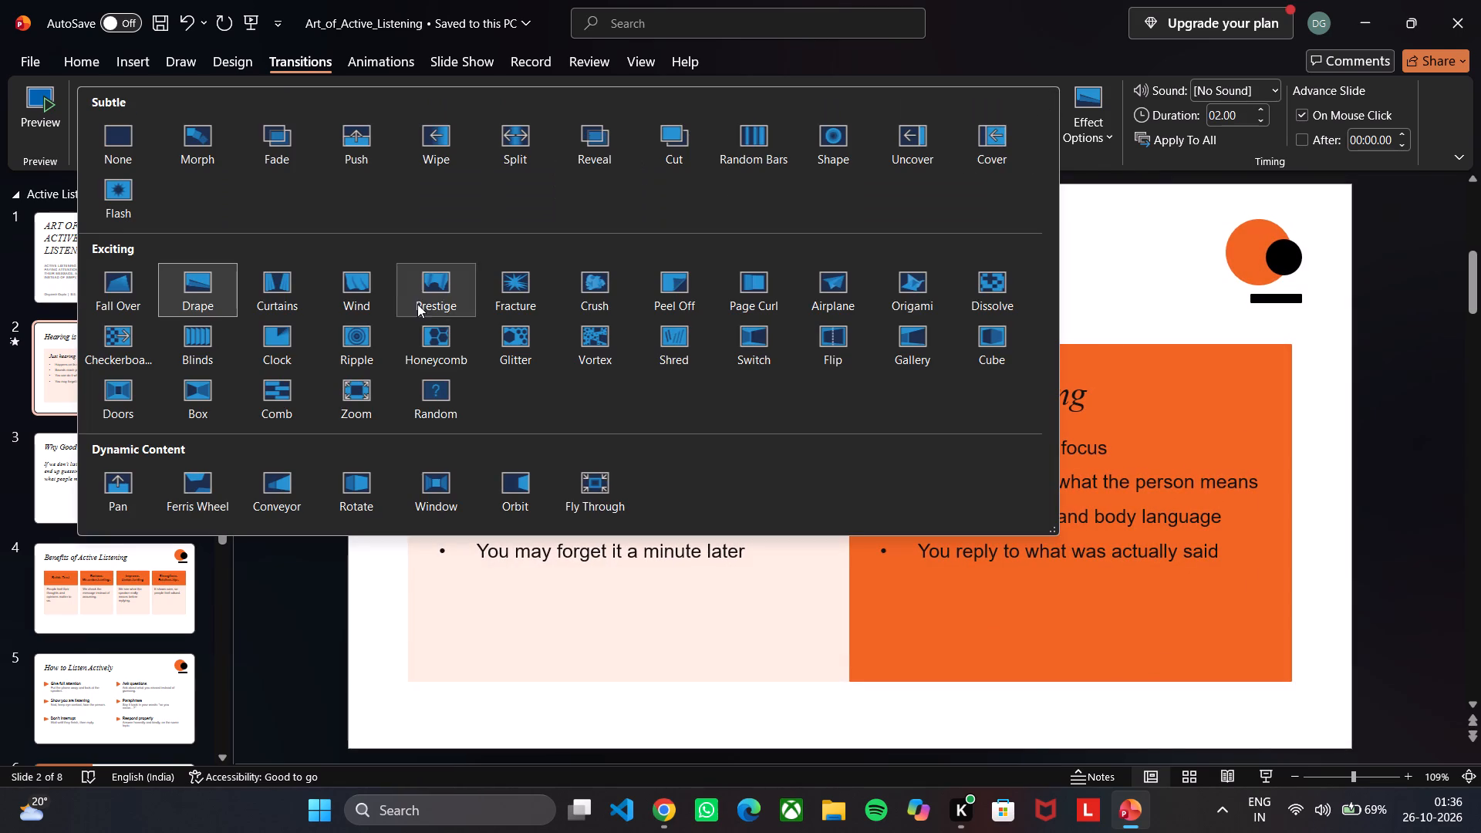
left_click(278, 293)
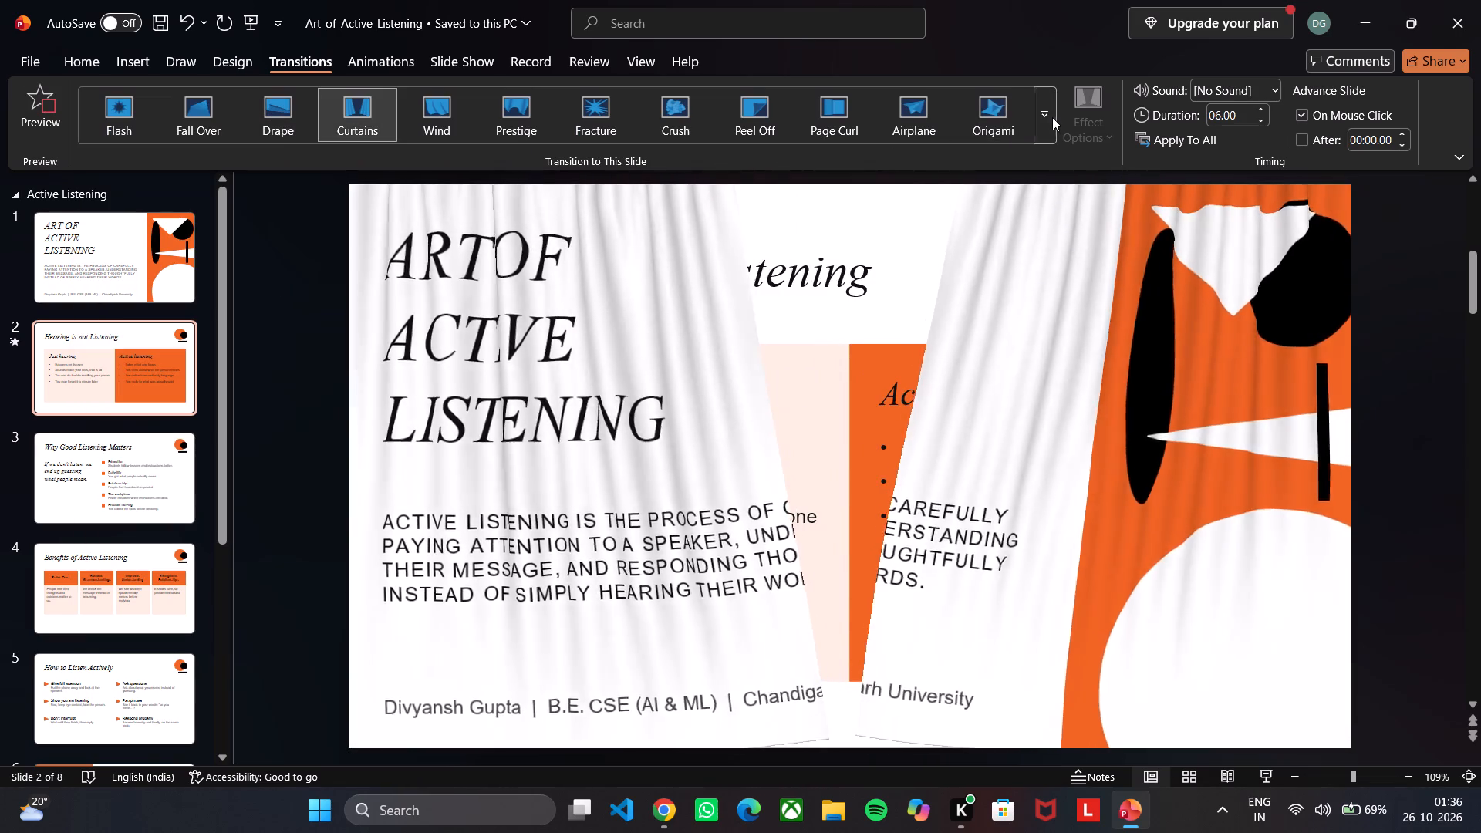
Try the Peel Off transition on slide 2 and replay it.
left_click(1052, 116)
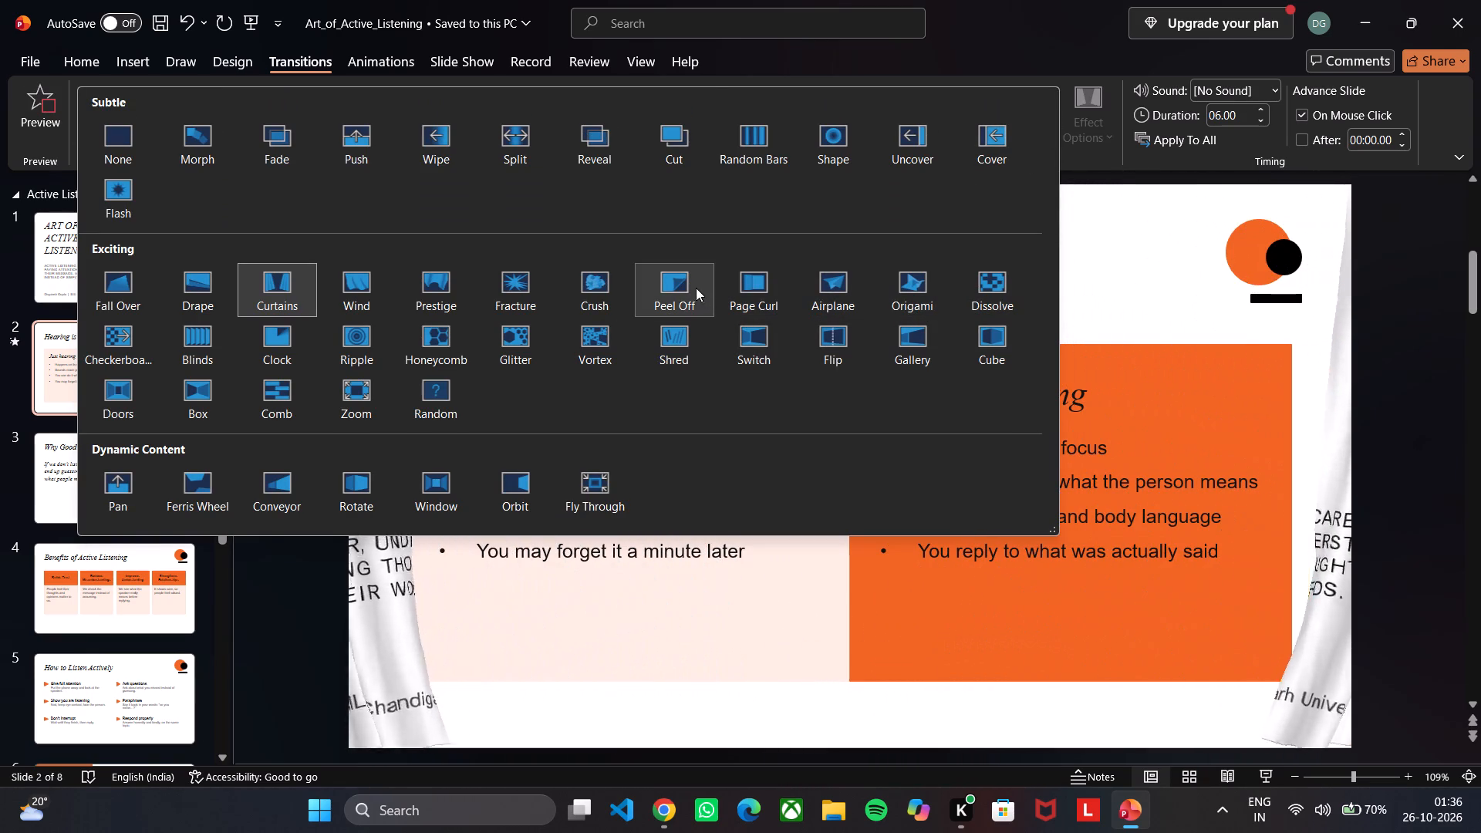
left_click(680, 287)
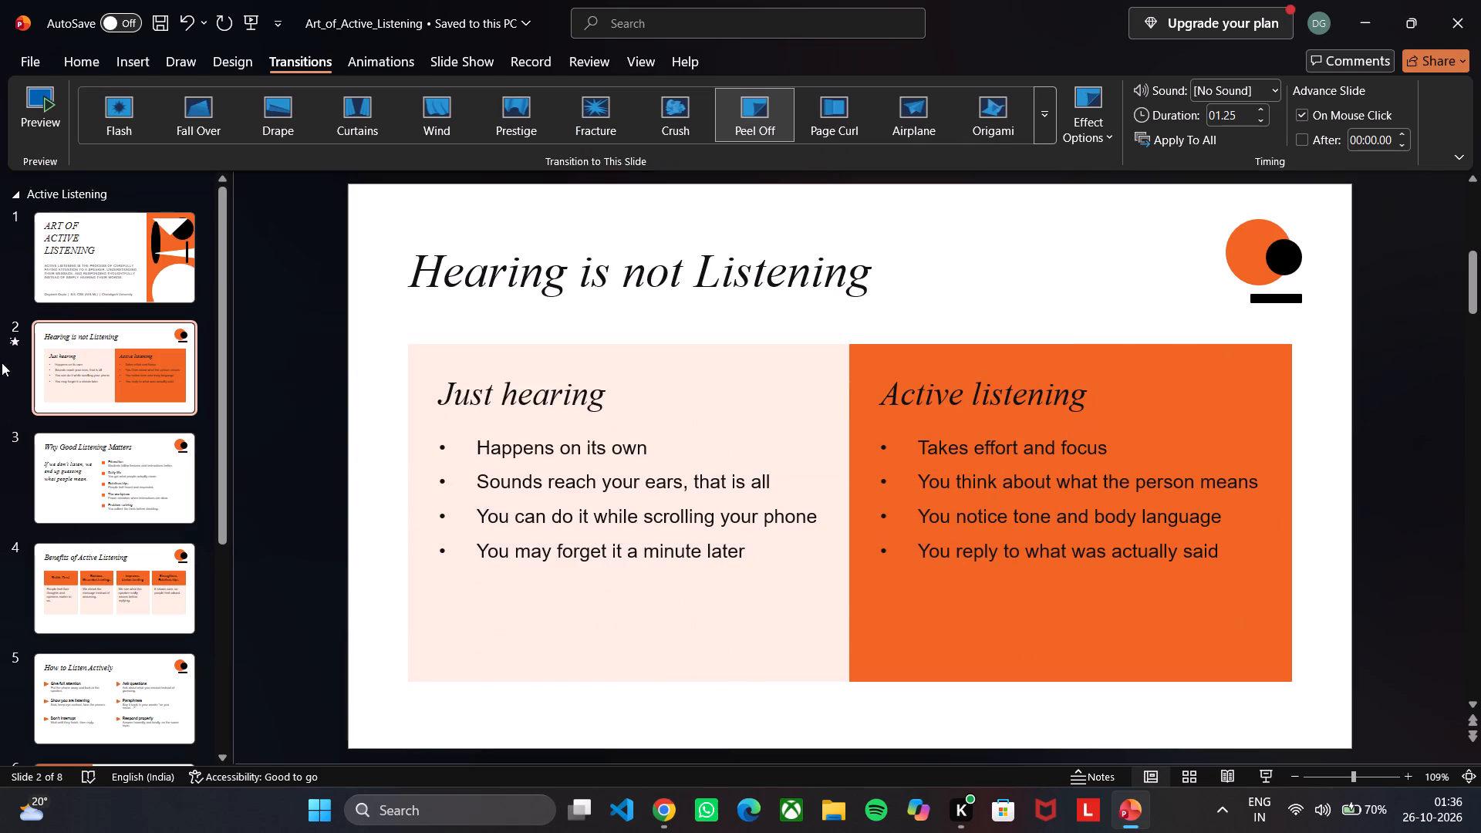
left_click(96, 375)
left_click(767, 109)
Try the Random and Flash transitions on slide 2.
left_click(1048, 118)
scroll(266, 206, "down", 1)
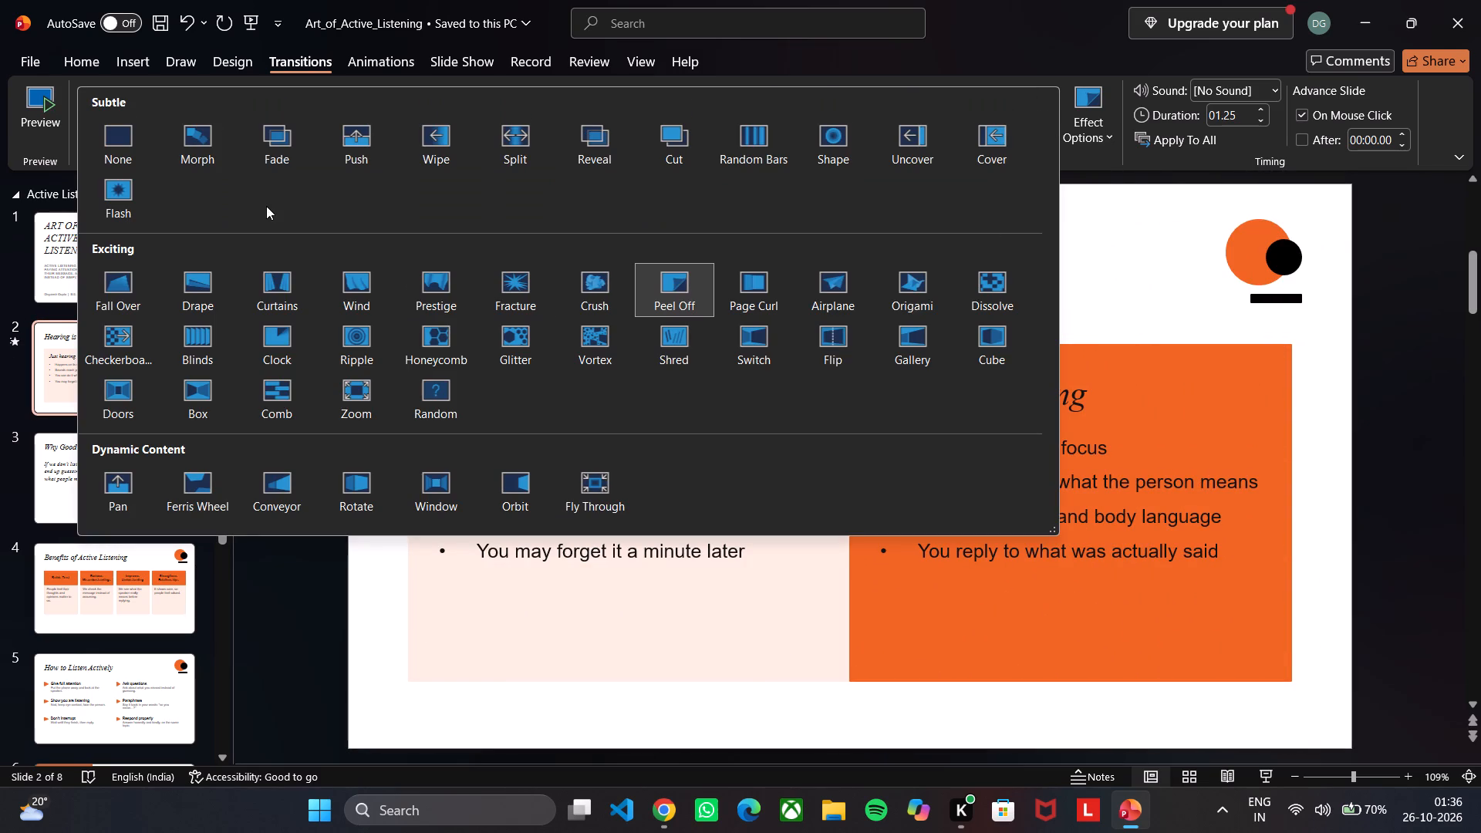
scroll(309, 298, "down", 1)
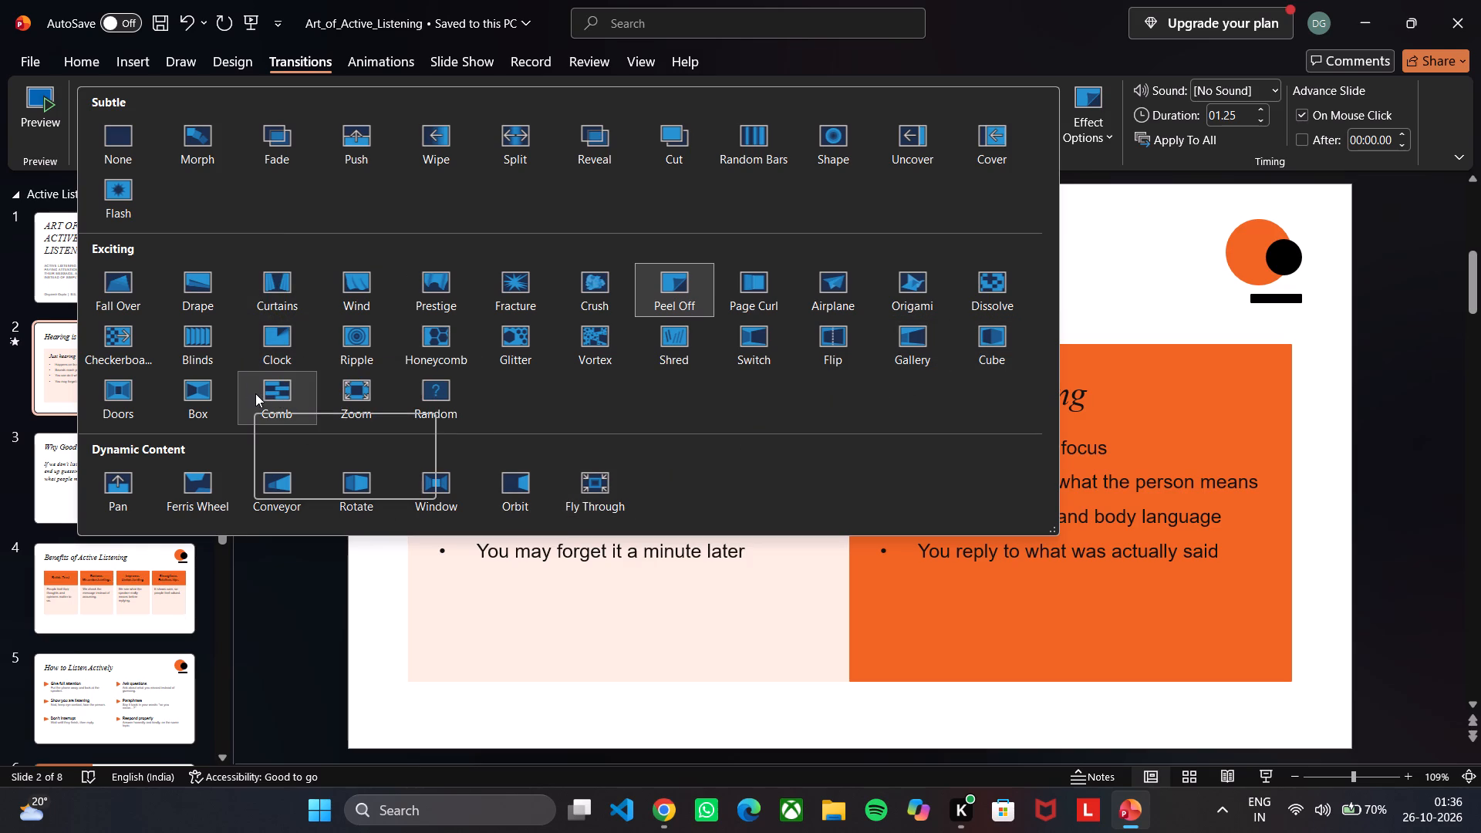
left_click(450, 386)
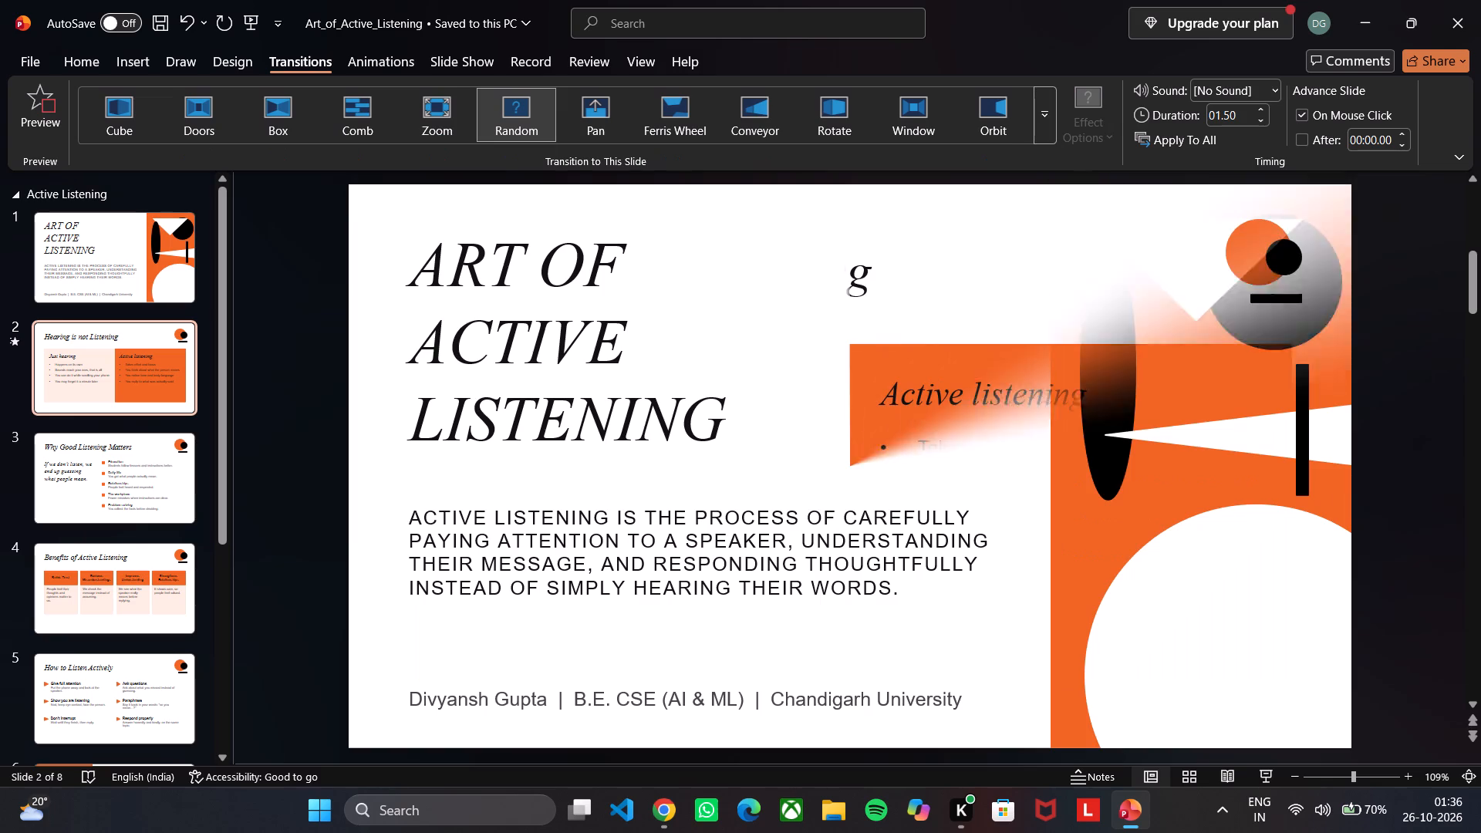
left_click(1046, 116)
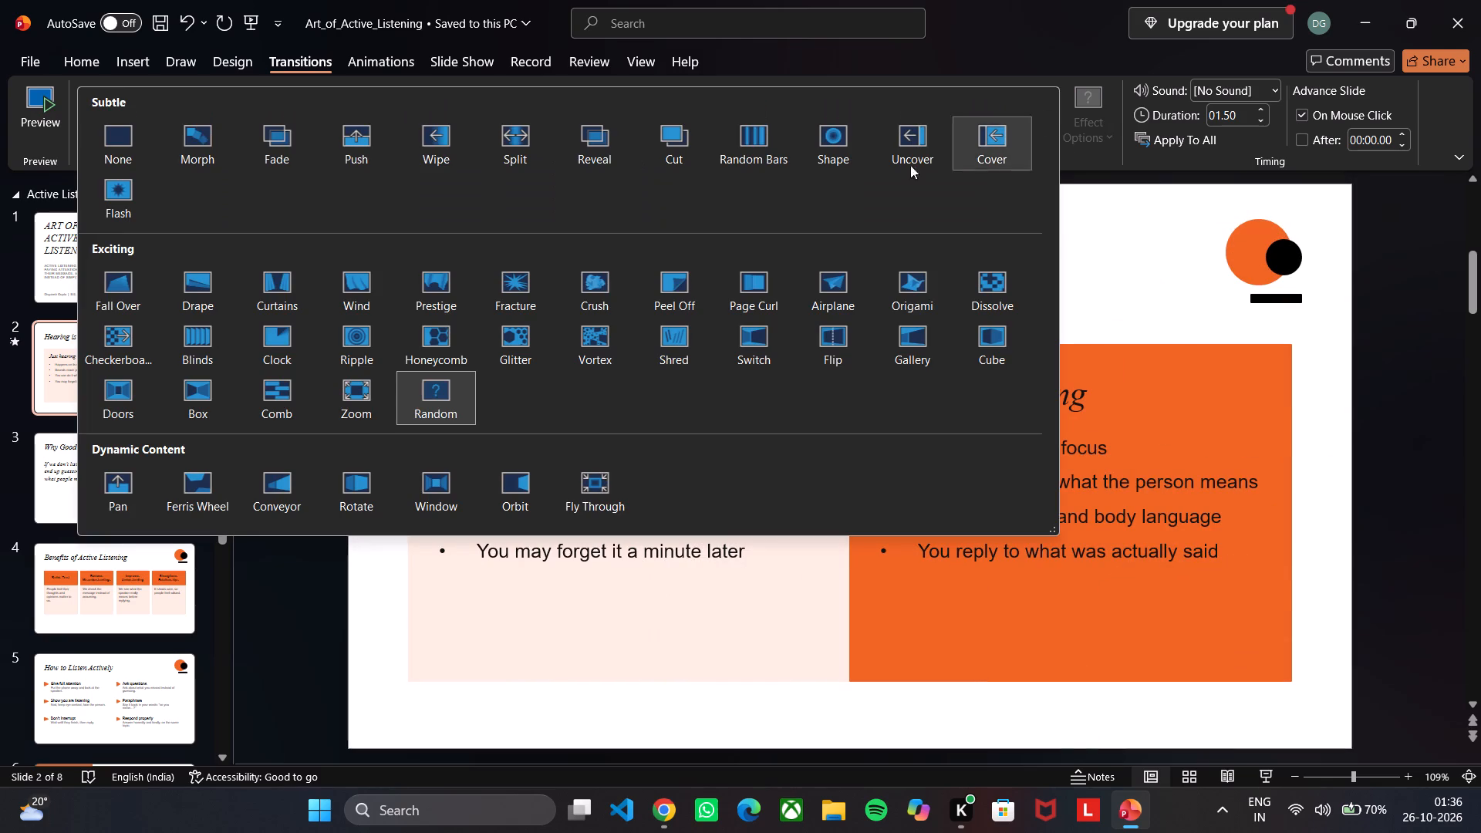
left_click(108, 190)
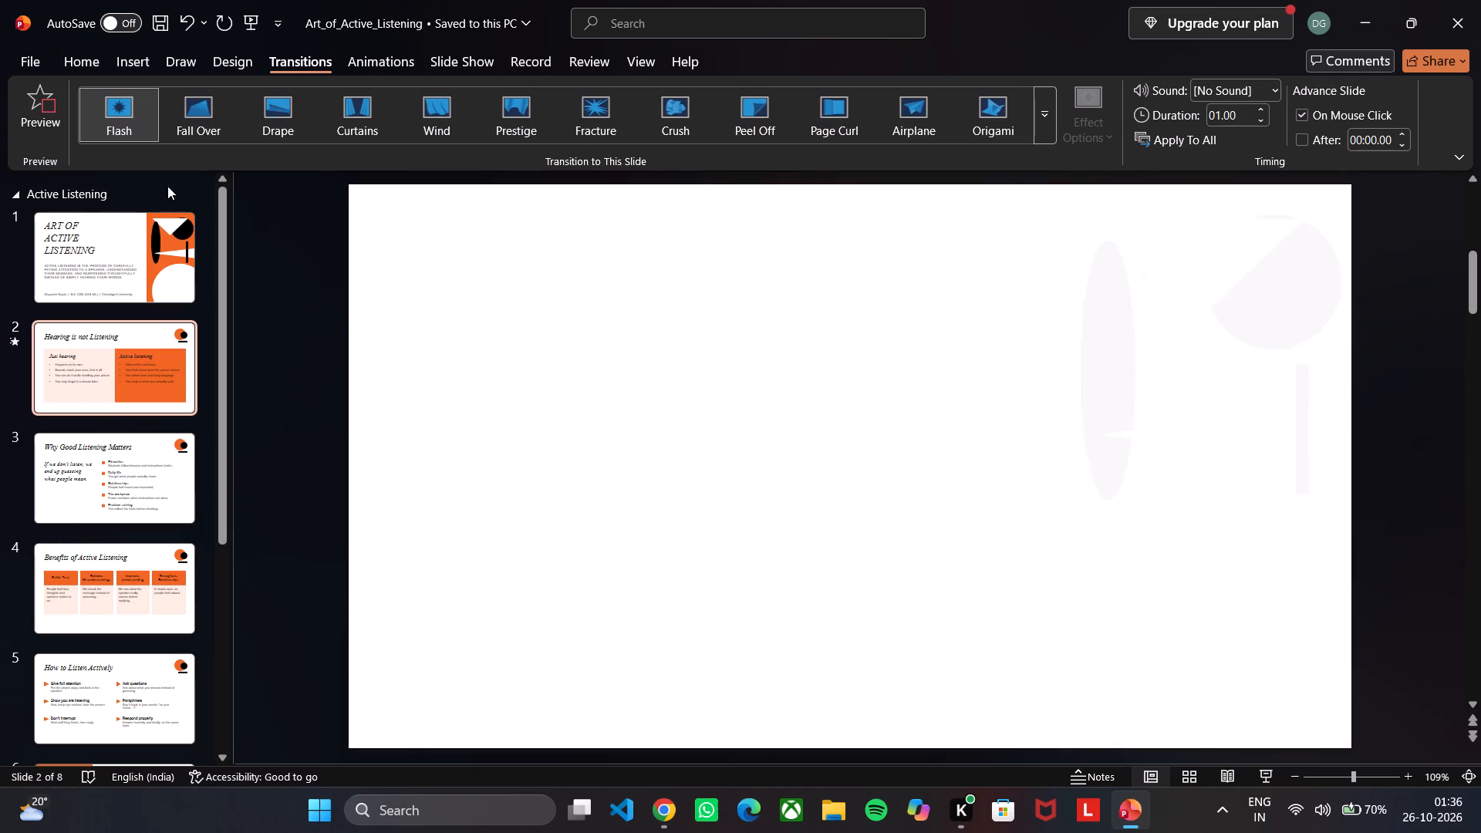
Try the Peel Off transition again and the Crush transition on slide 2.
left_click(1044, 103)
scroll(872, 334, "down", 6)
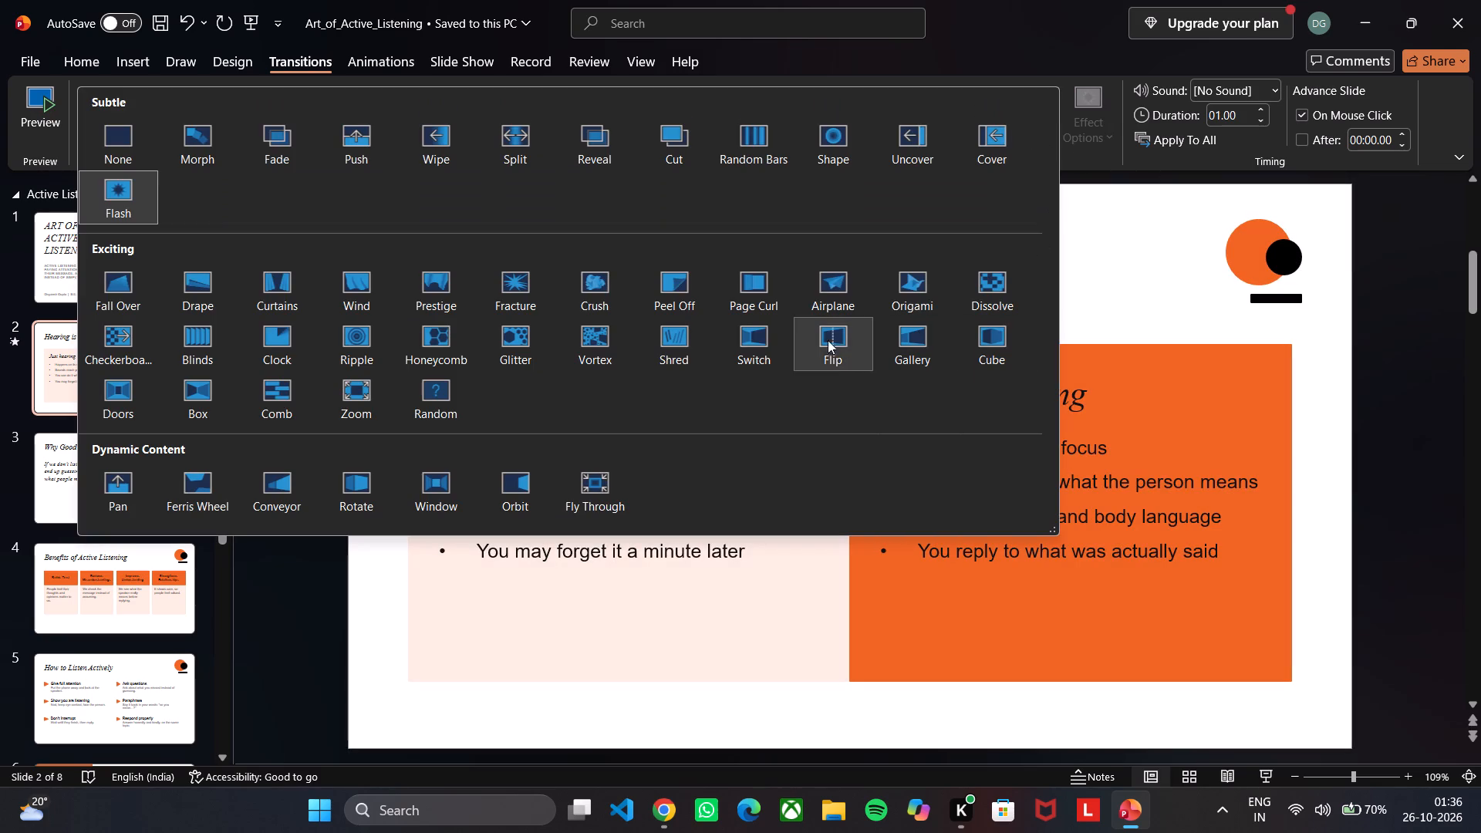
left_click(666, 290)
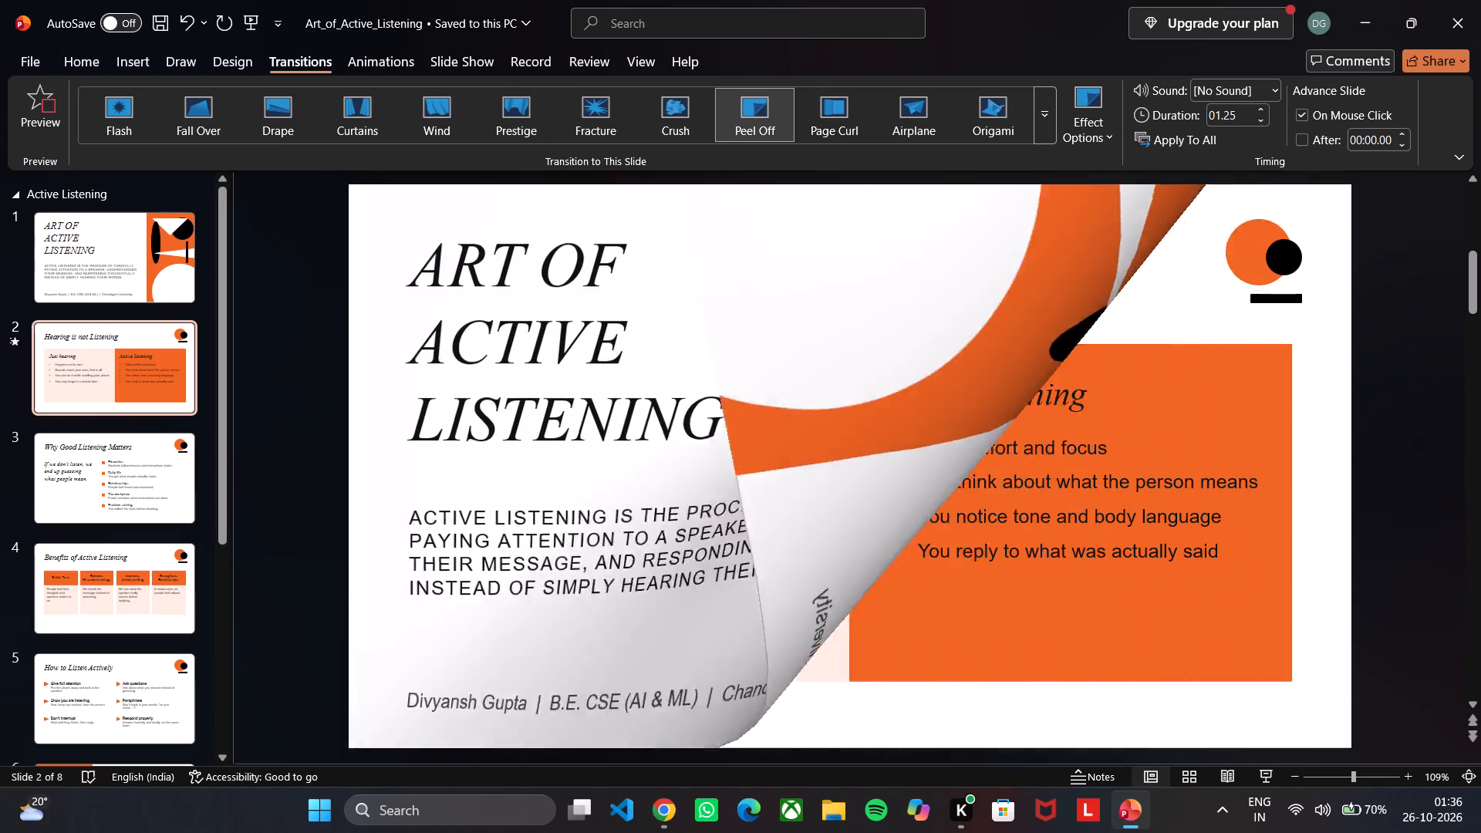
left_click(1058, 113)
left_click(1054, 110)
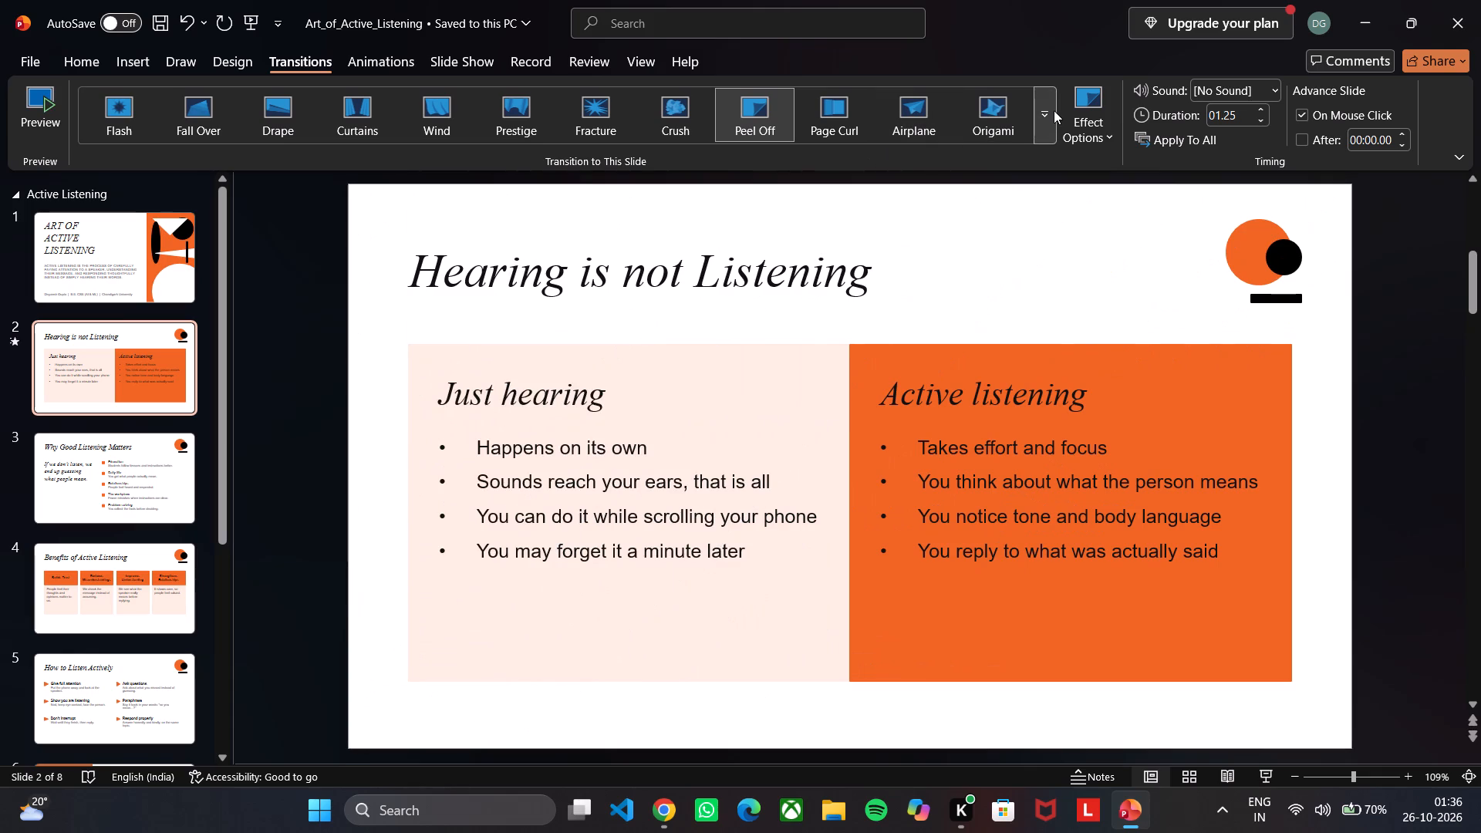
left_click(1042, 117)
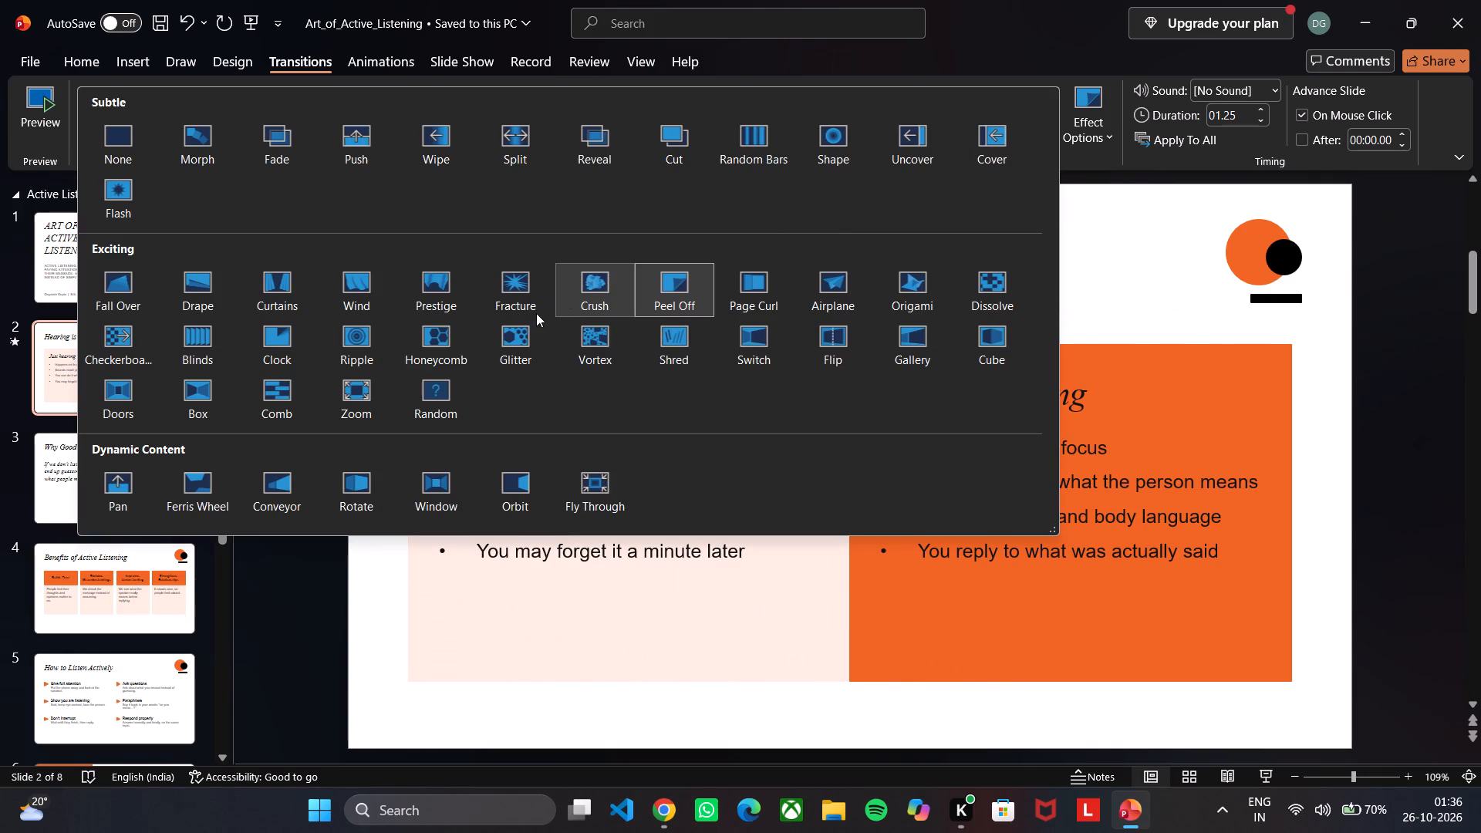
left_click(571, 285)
Apply the Orbit transition to slide 2, Hearing is not Listening.
left_click(1039, 107)
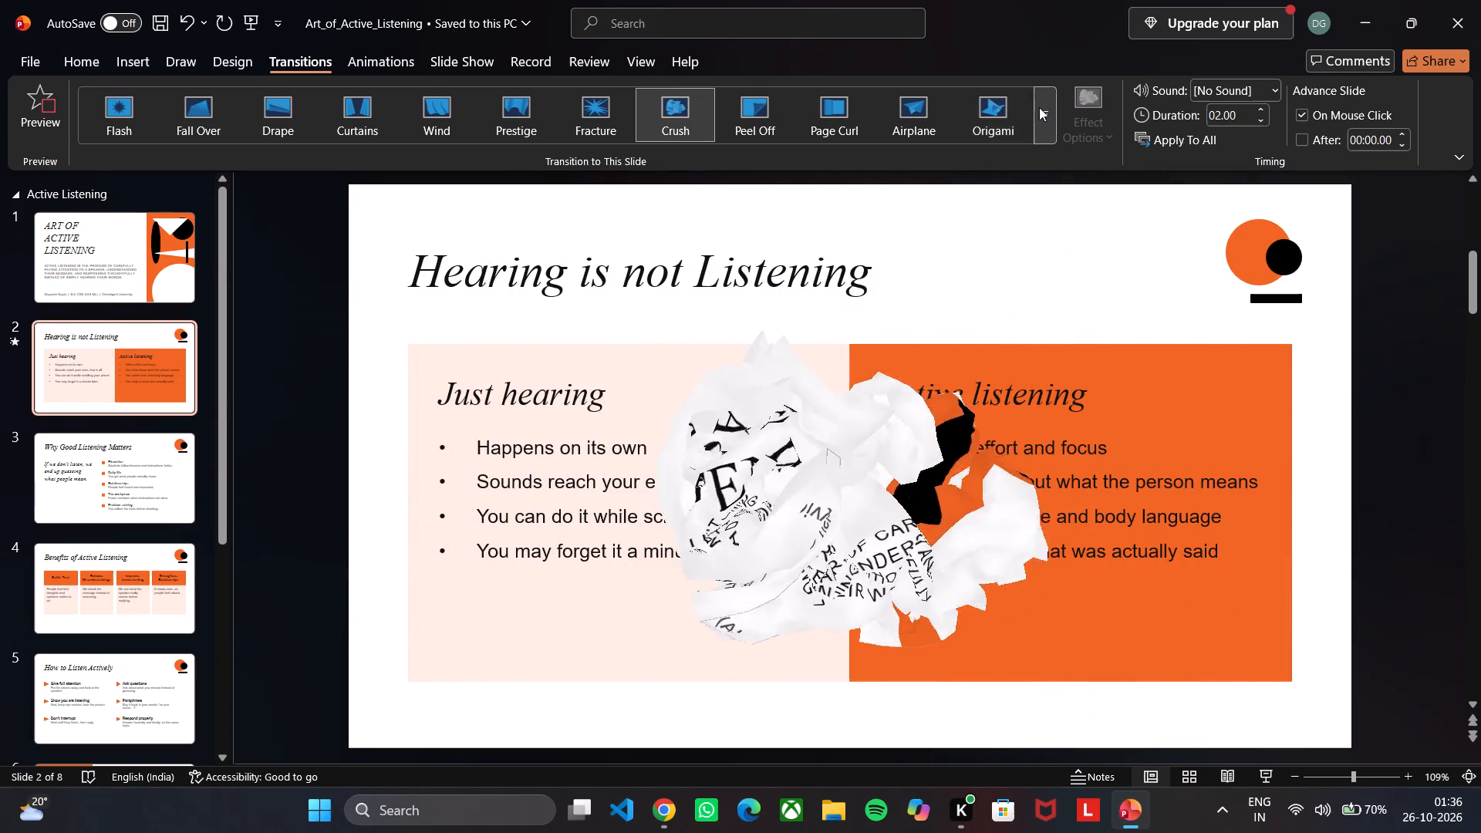
scroll(525, 504, "down", 5)
left_click(523, 479)
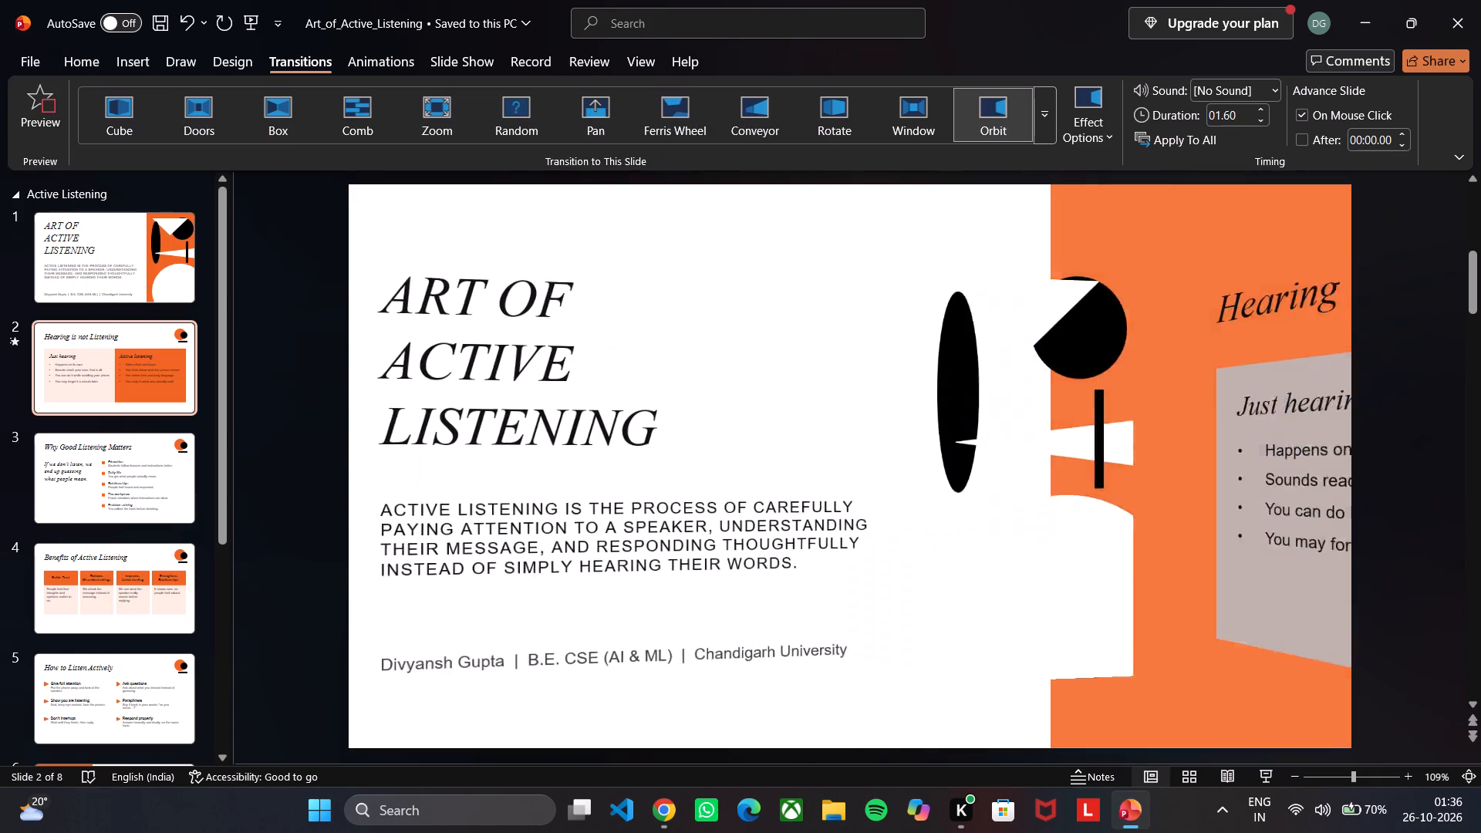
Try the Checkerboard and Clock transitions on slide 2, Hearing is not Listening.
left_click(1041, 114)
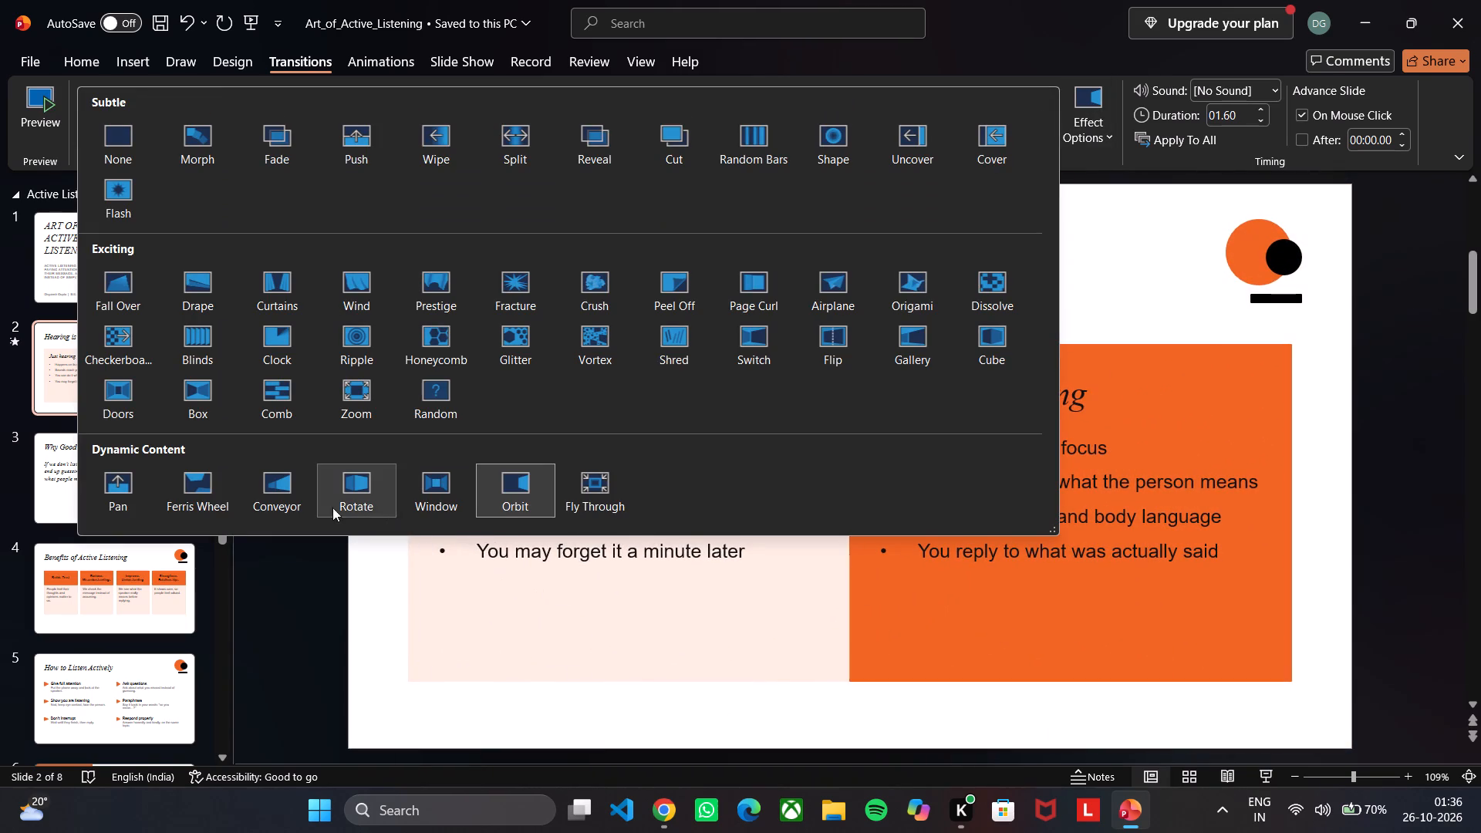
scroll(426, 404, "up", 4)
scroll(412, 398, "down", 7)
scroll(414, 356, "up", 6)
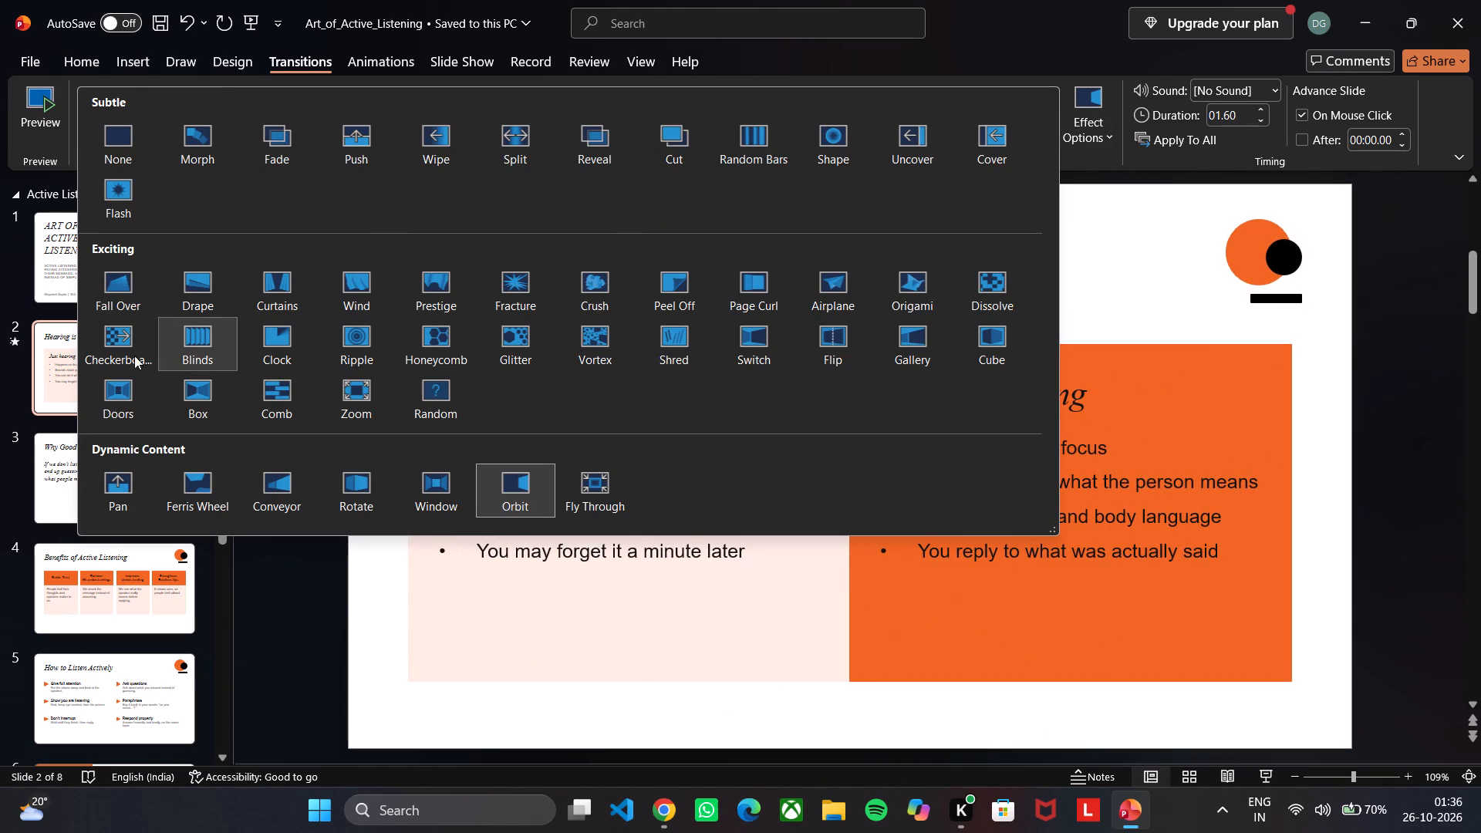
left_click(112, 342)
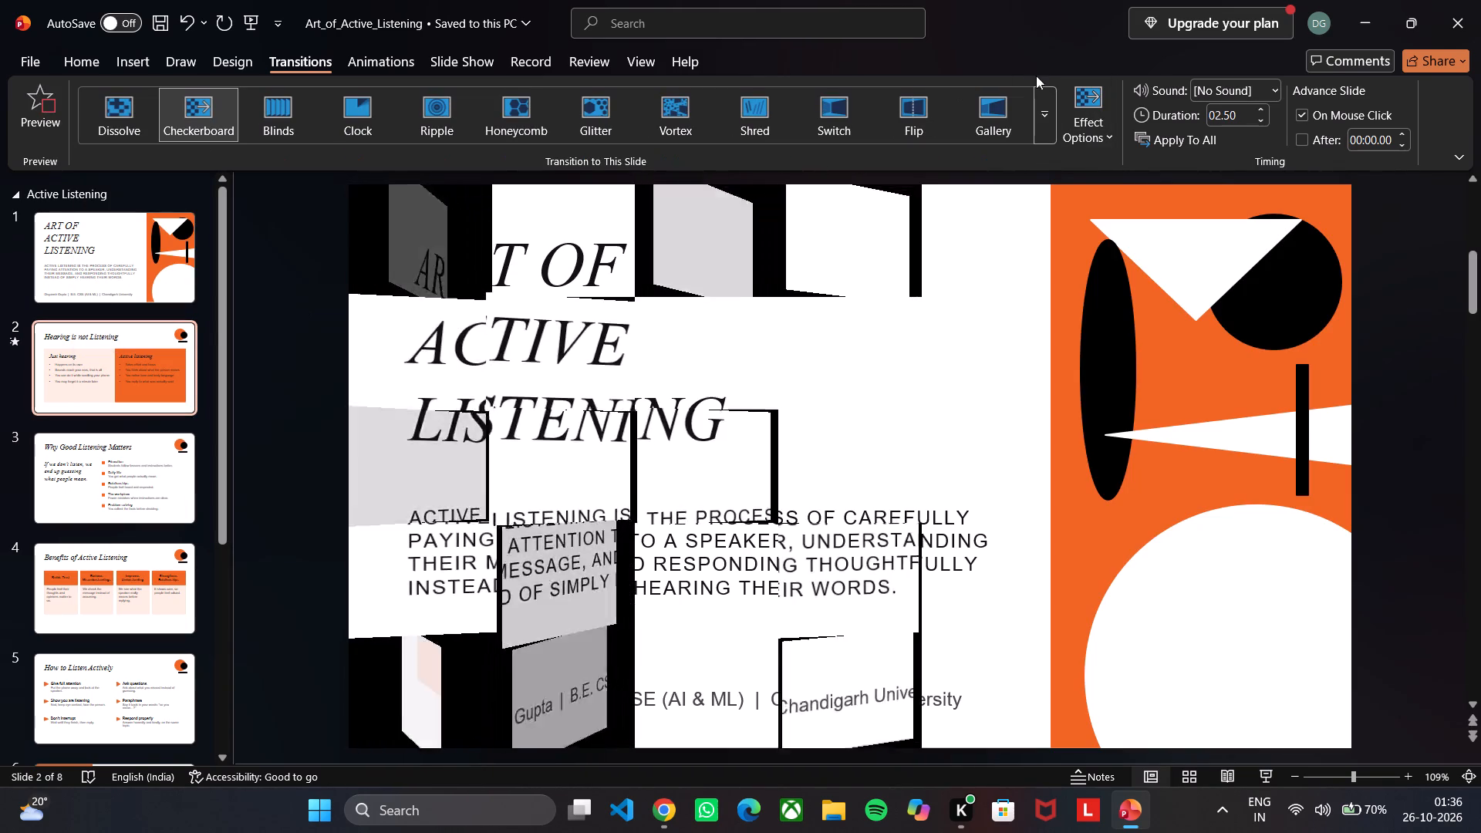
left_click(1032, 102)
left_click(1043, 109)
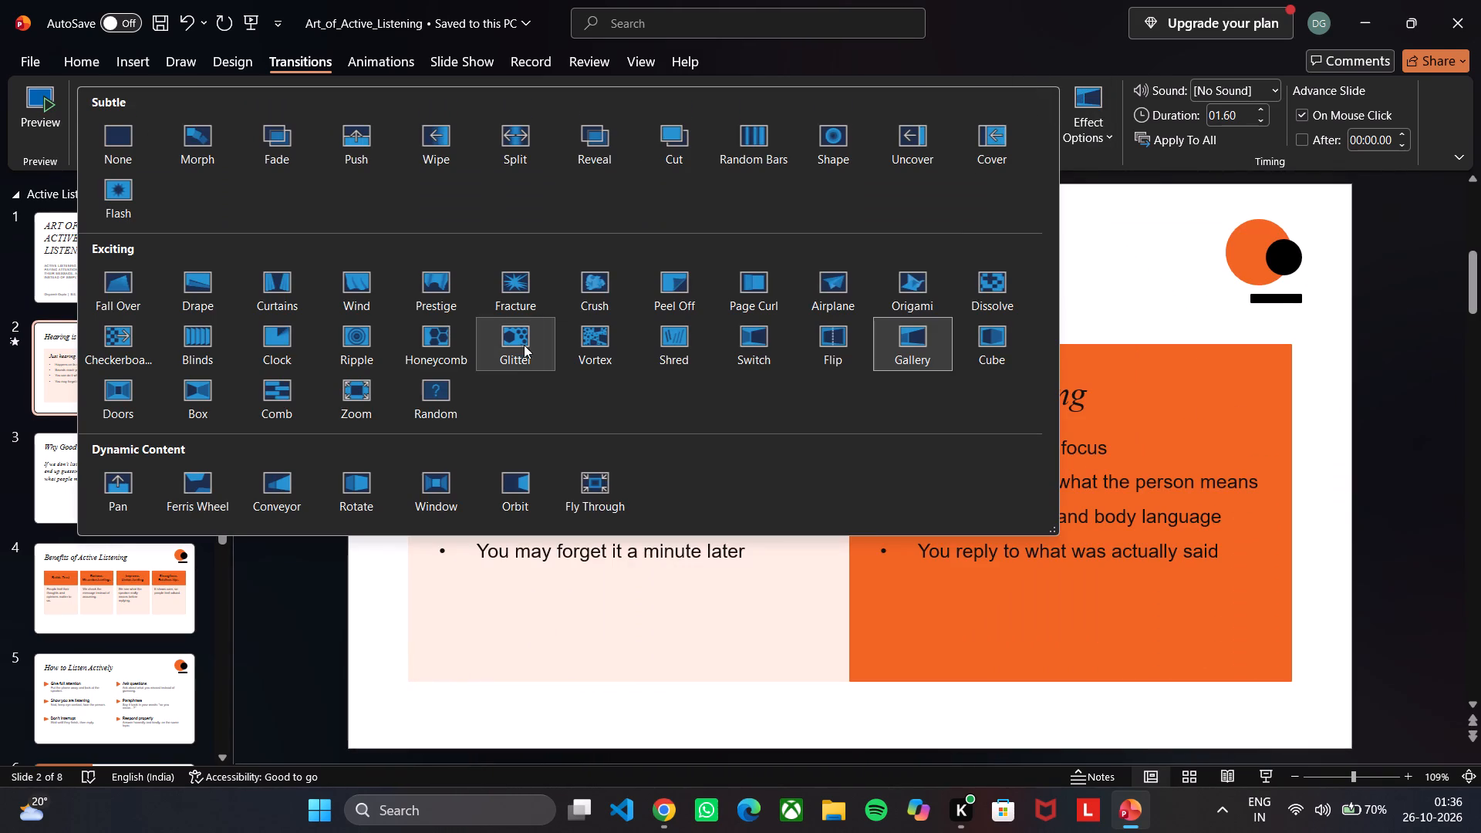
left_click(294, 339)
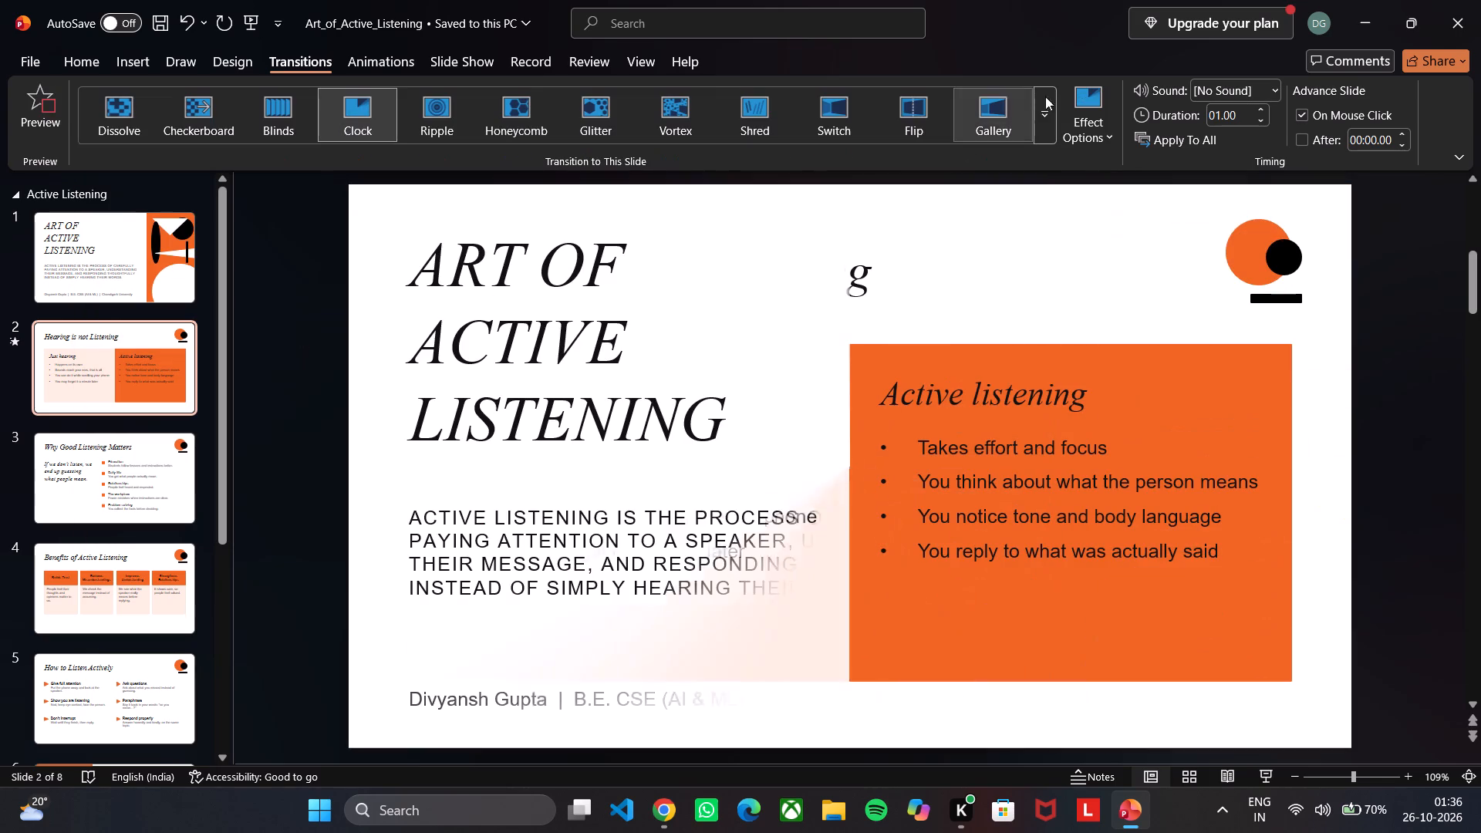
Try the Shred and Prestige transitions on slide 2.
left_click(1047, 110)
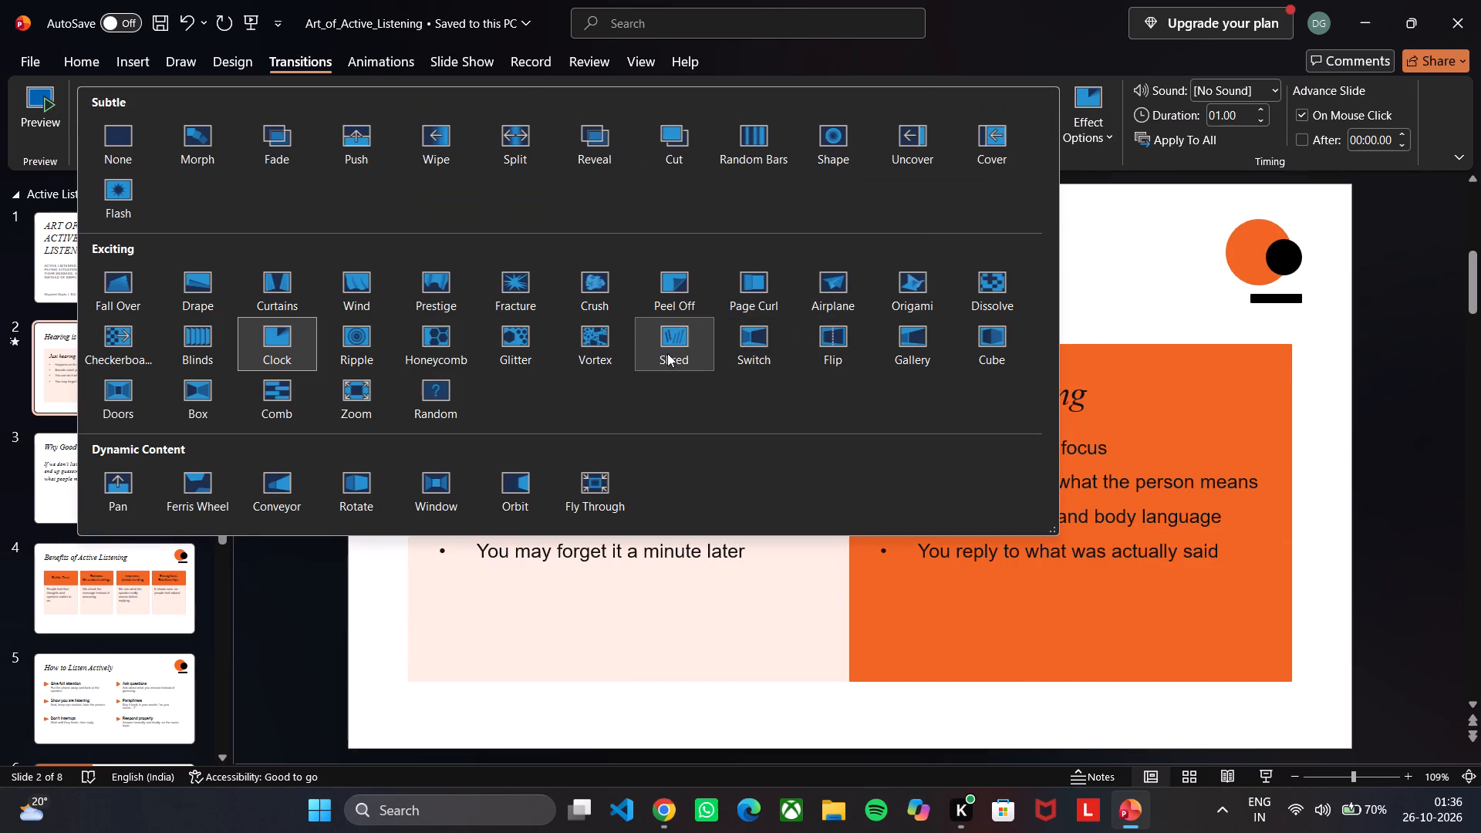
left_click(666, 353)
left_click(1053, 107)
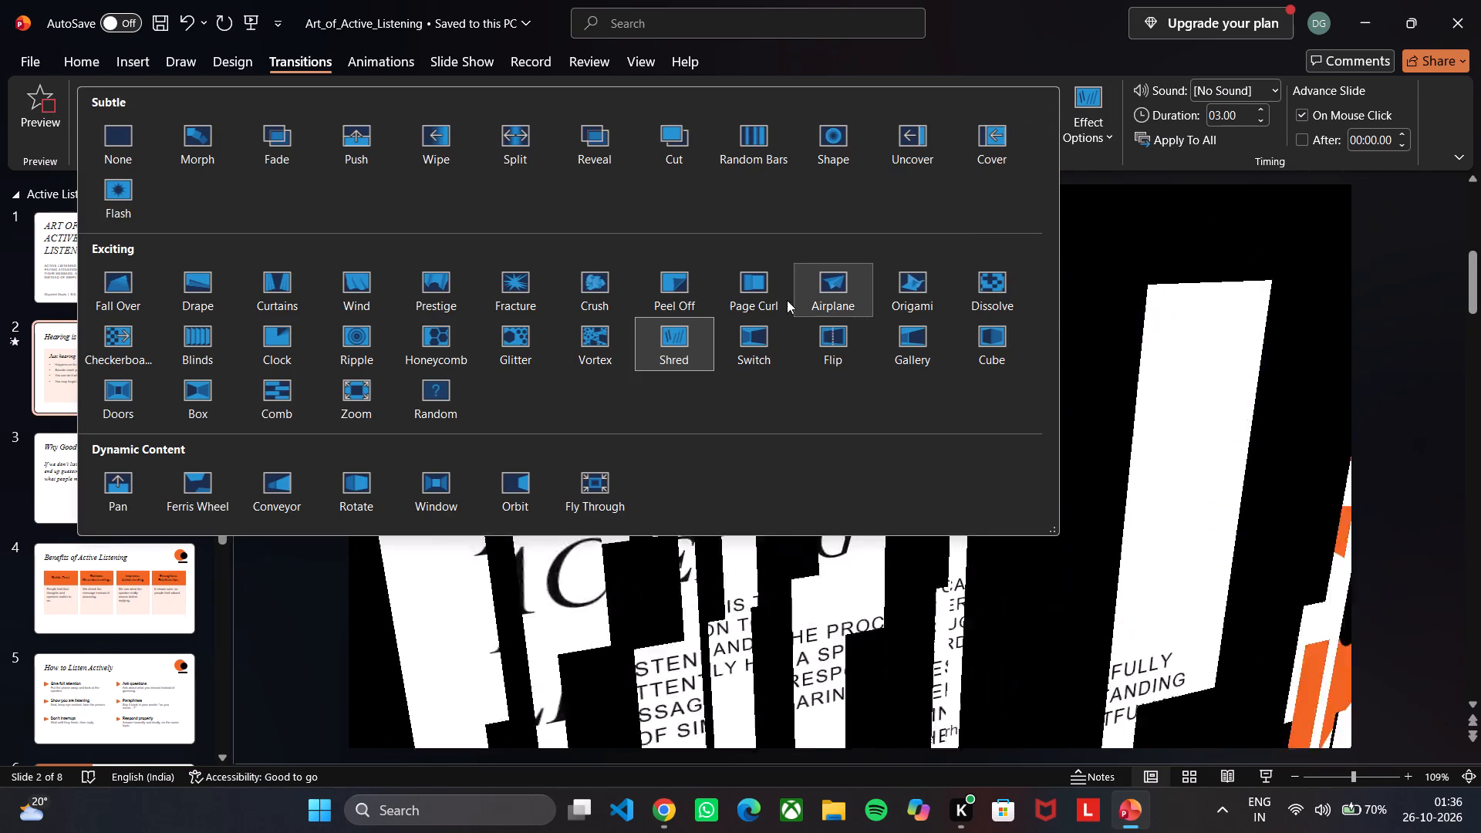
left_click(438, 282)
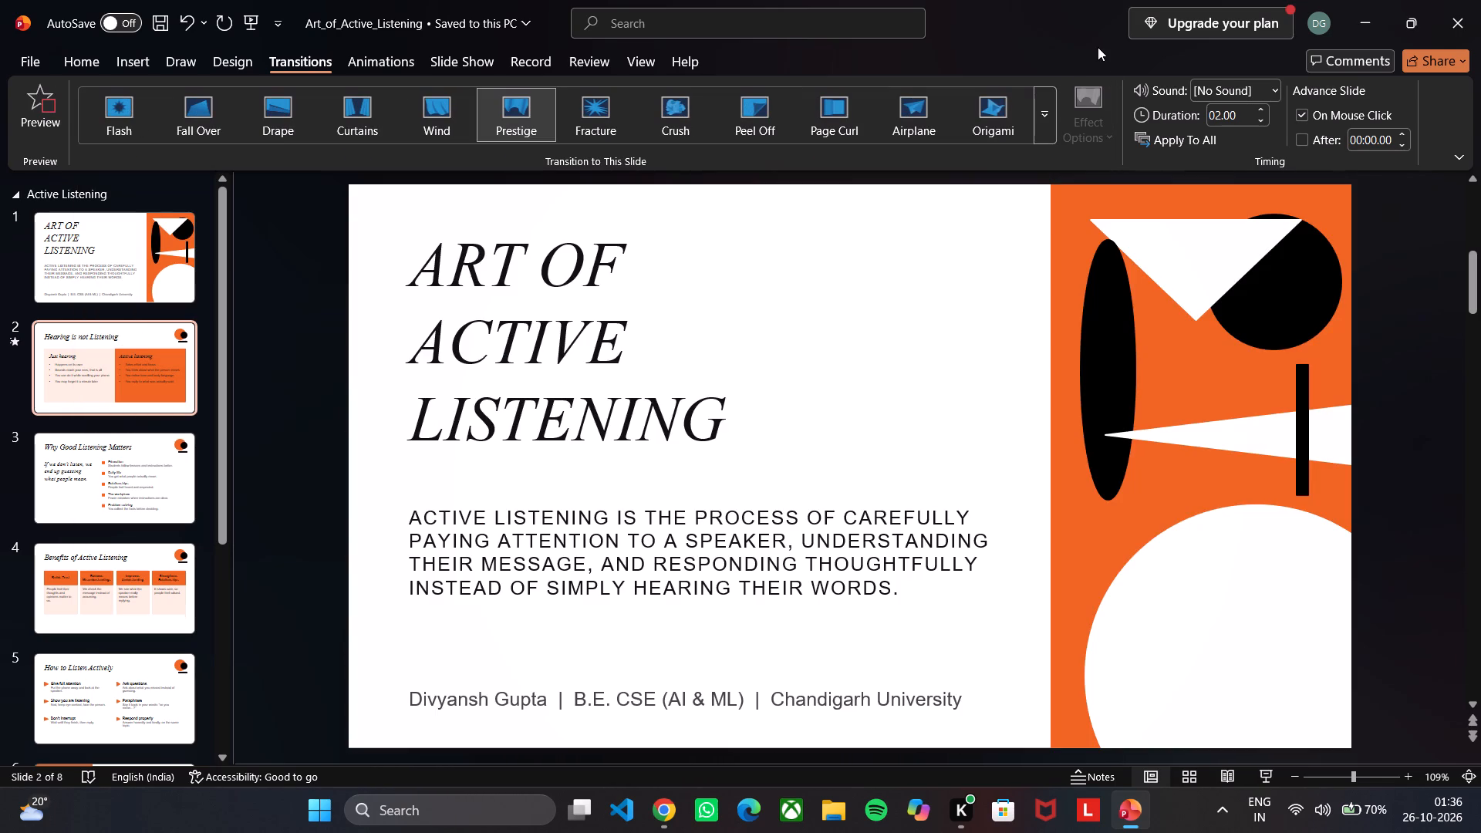
Apply the Drape transition to slide 2, Hearing is not Listening.
left_click(1042, 106)
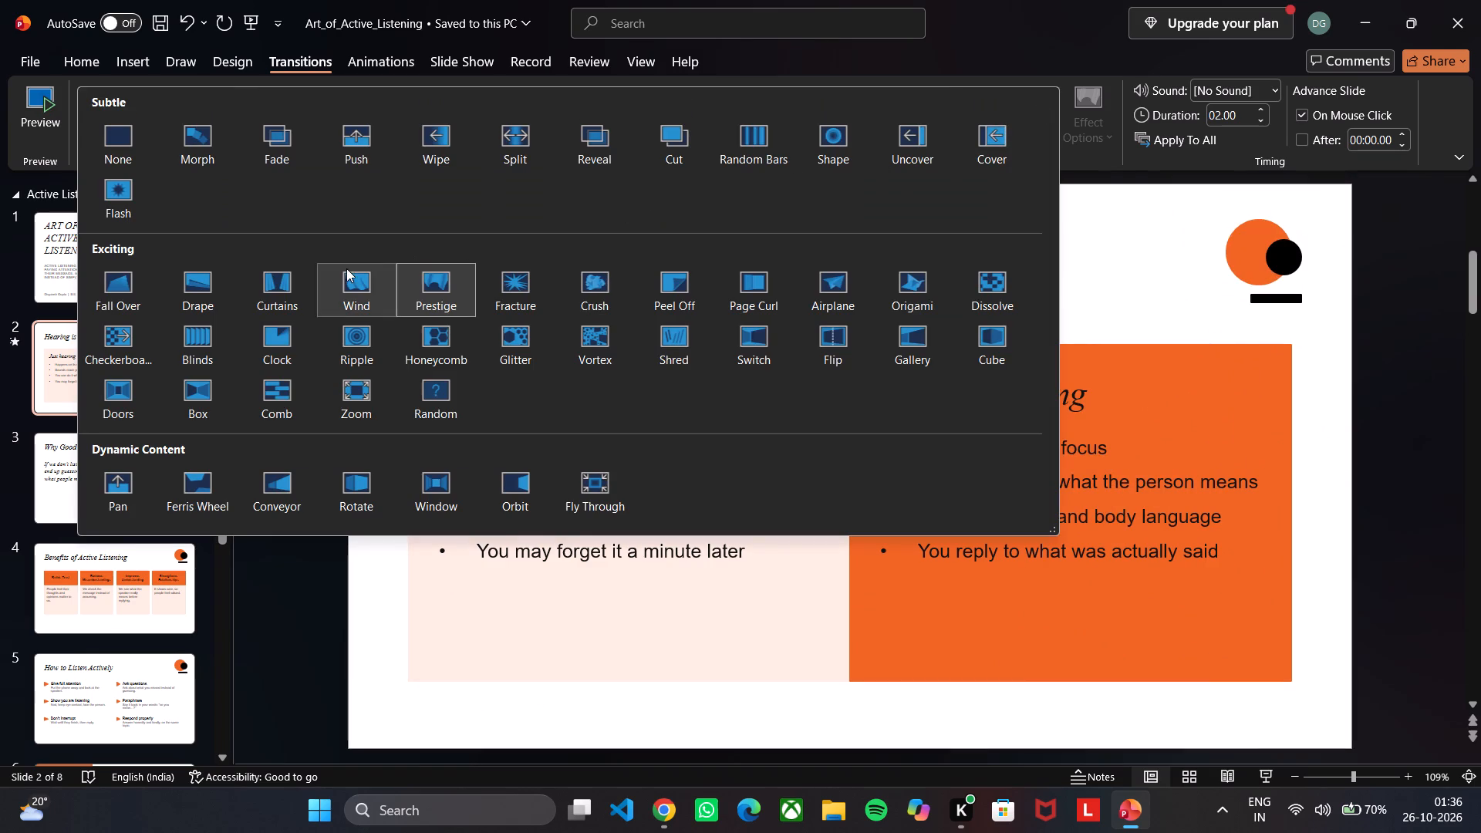
left_click(183, 277)
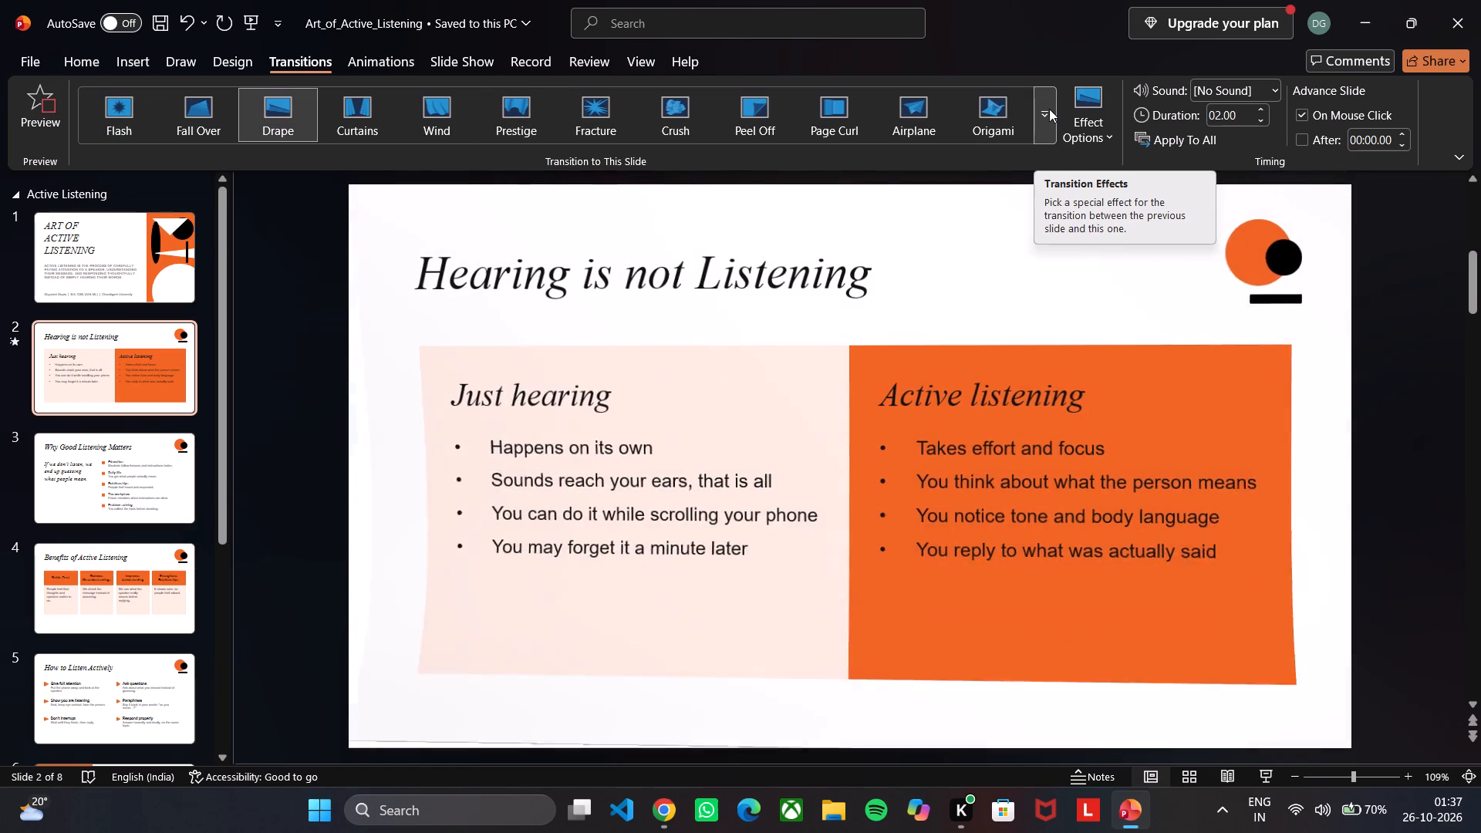
left_click(173, 160)
left_click(165, 215)
left_click(144, 343)
Apply the Drape transition to slide 3, Why Good Listening Matters.
left_click(138, 464)
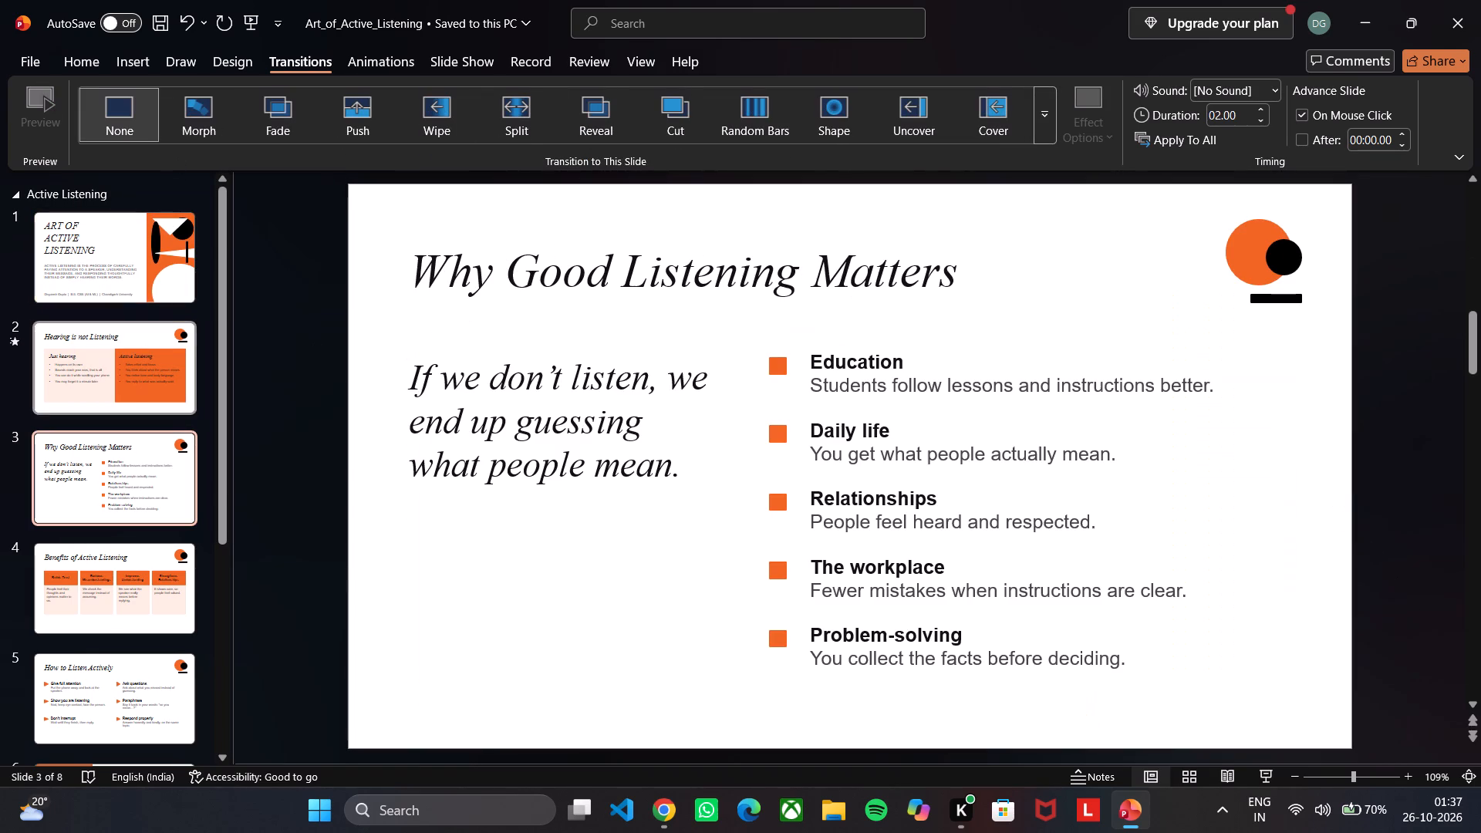
left_click(1047, 121)
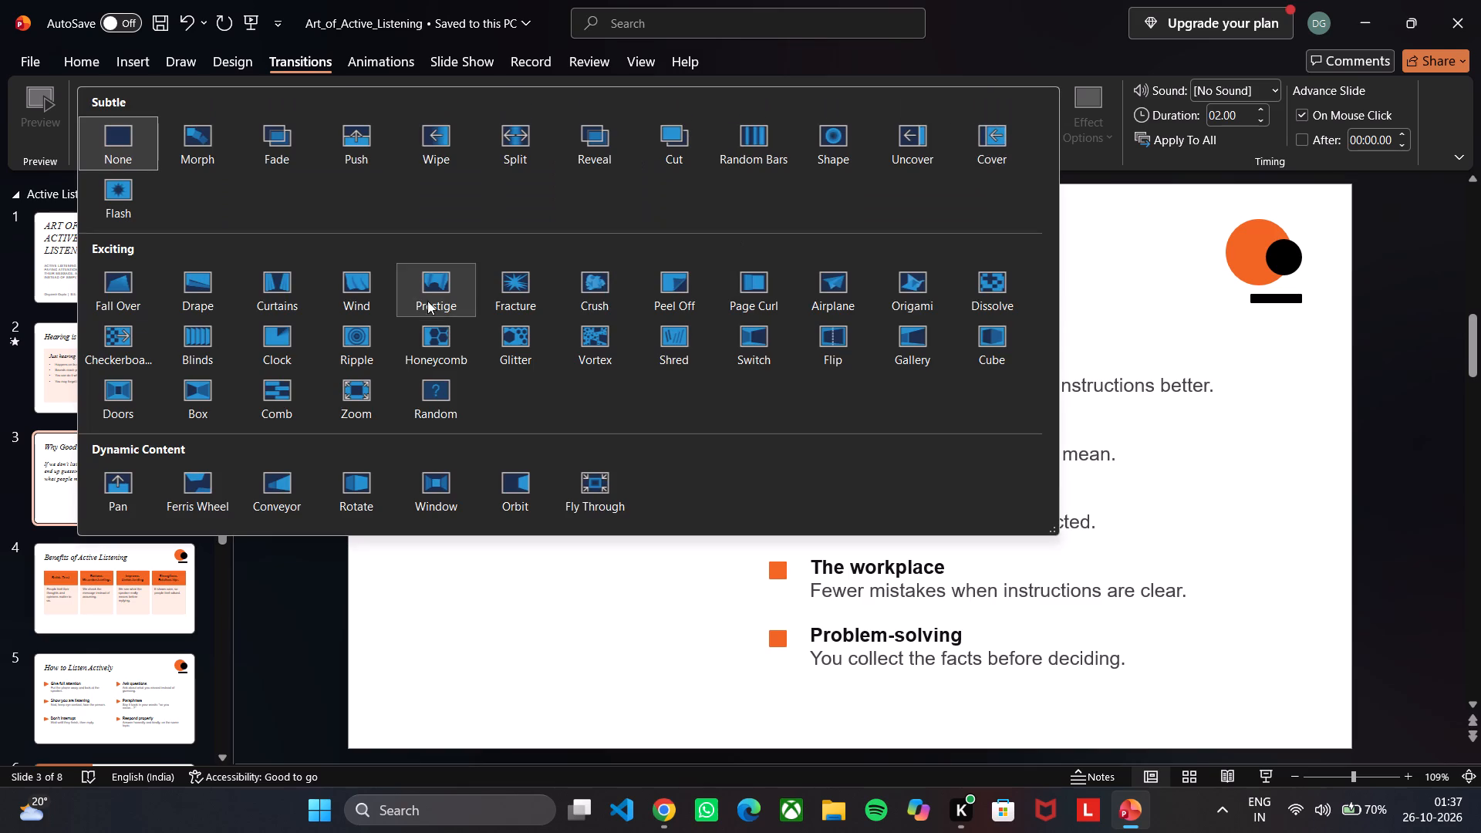
left_click(193, 289)
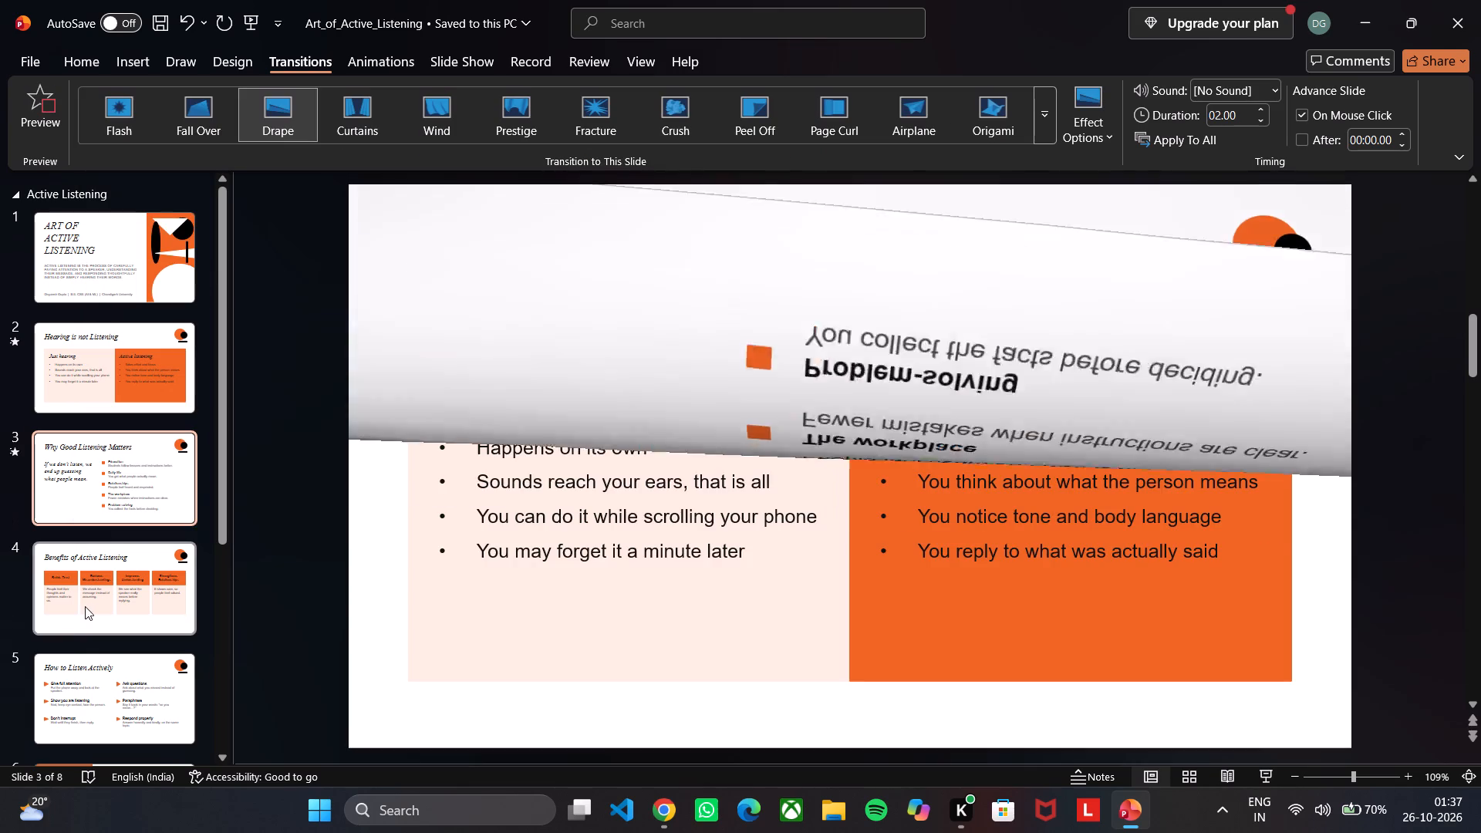
Apply the Drape transition to slide 4, Benefits of Active Listening.
left_click(92, 604)
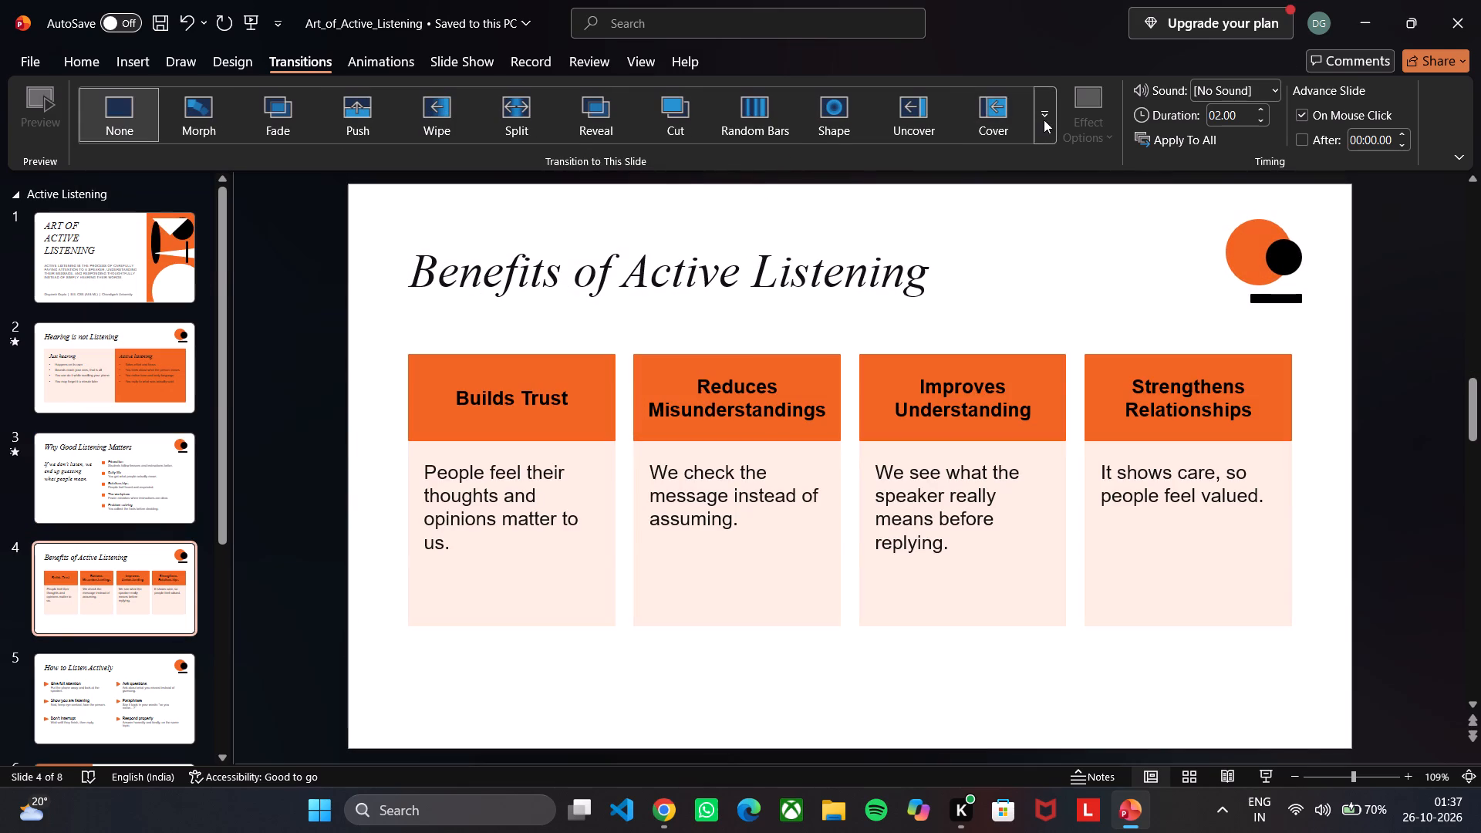
left_click(1044, 119)
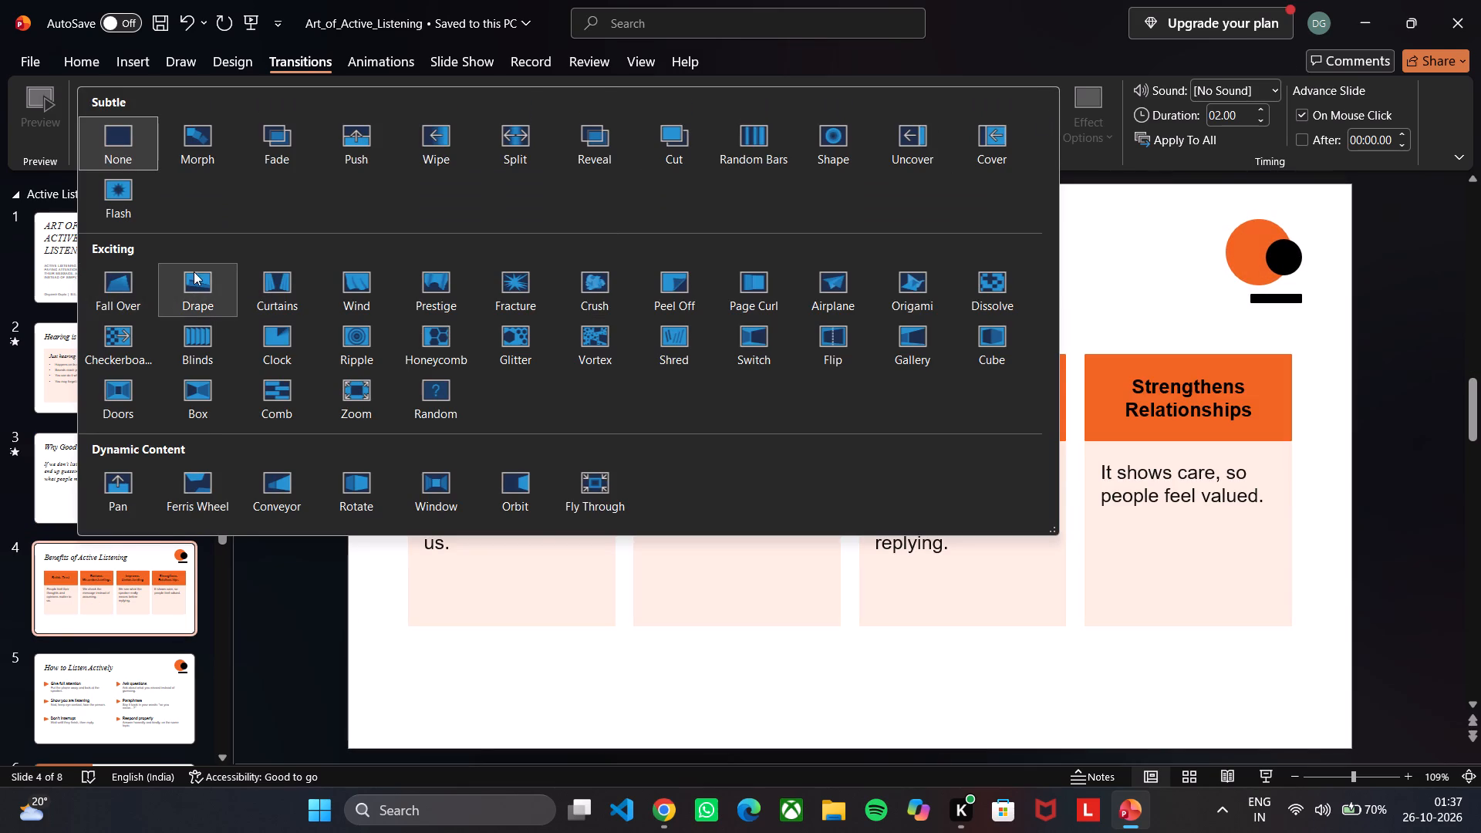
left_click(194, 271)
Go back and forth through slides 2 to 4 to check which transition each one uses.
scroll(179, 437, "down", 2)
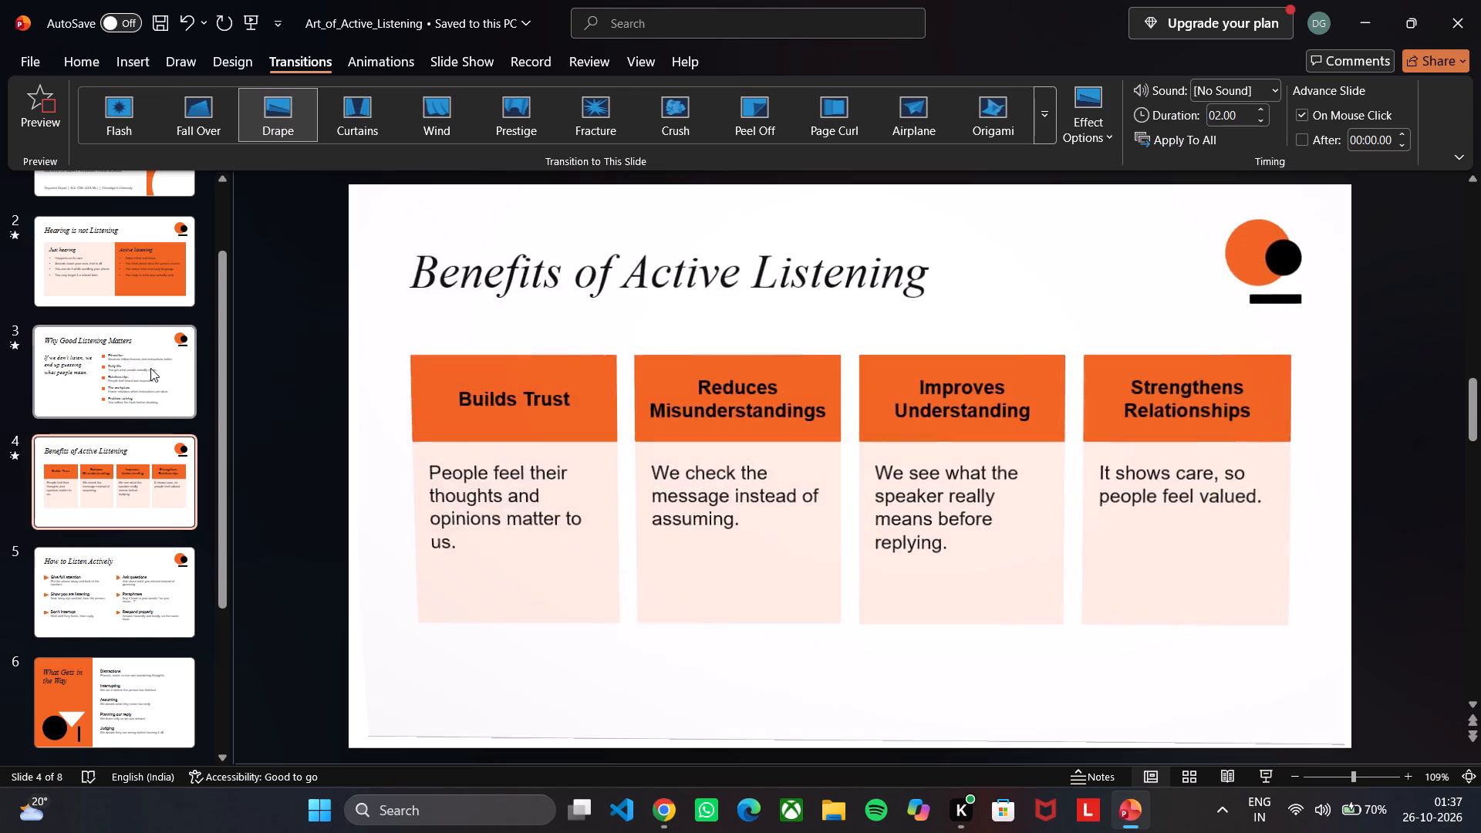
left_click(150, 368)
left_click(137, 481)
left_click(150, 352)
left_click(139, 305)
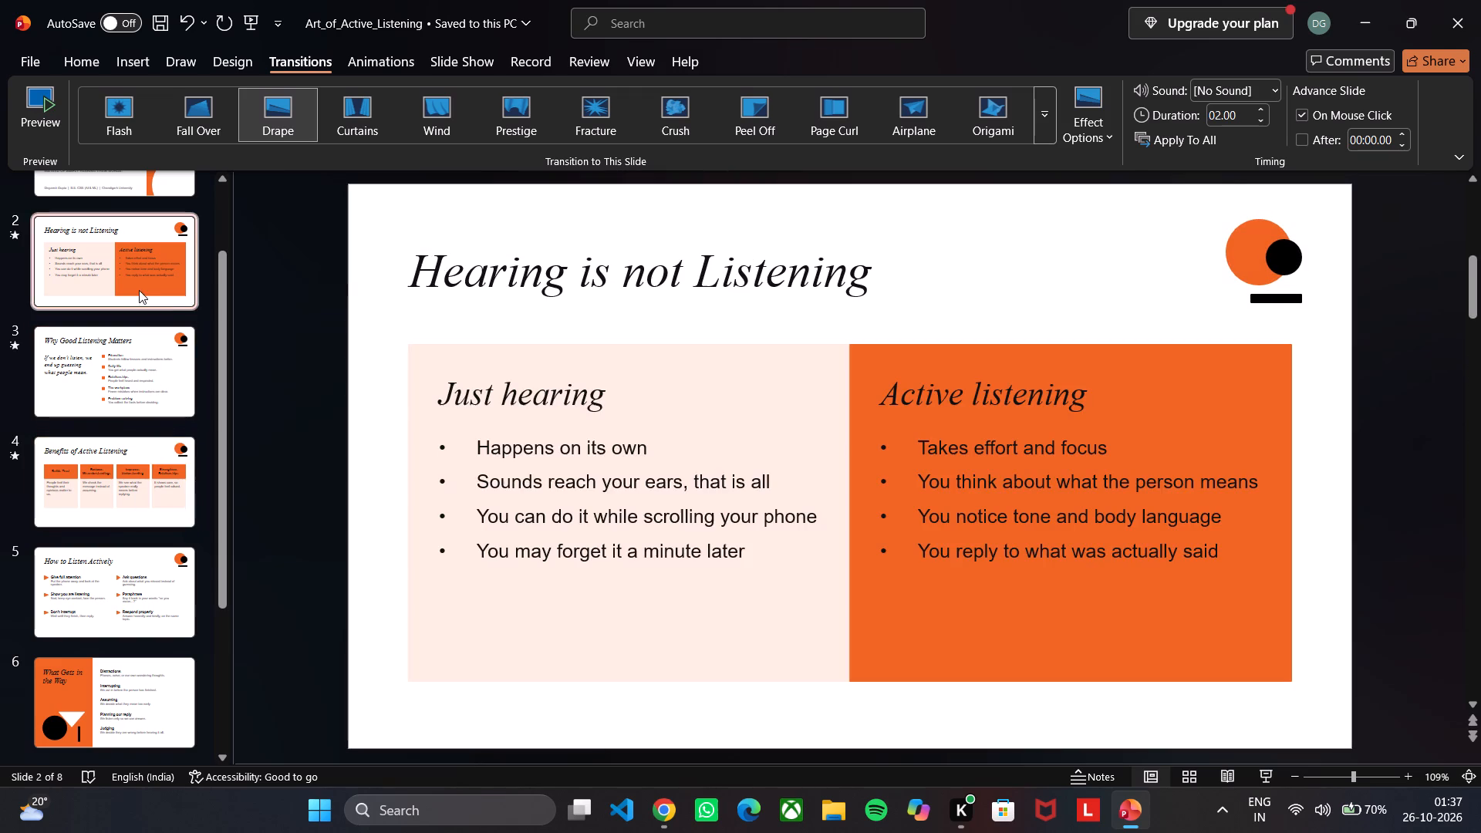
scroll(143, 275, "up", 2)
left_click(143, 273)
left_click(134, 398)
left_click(135, 475)
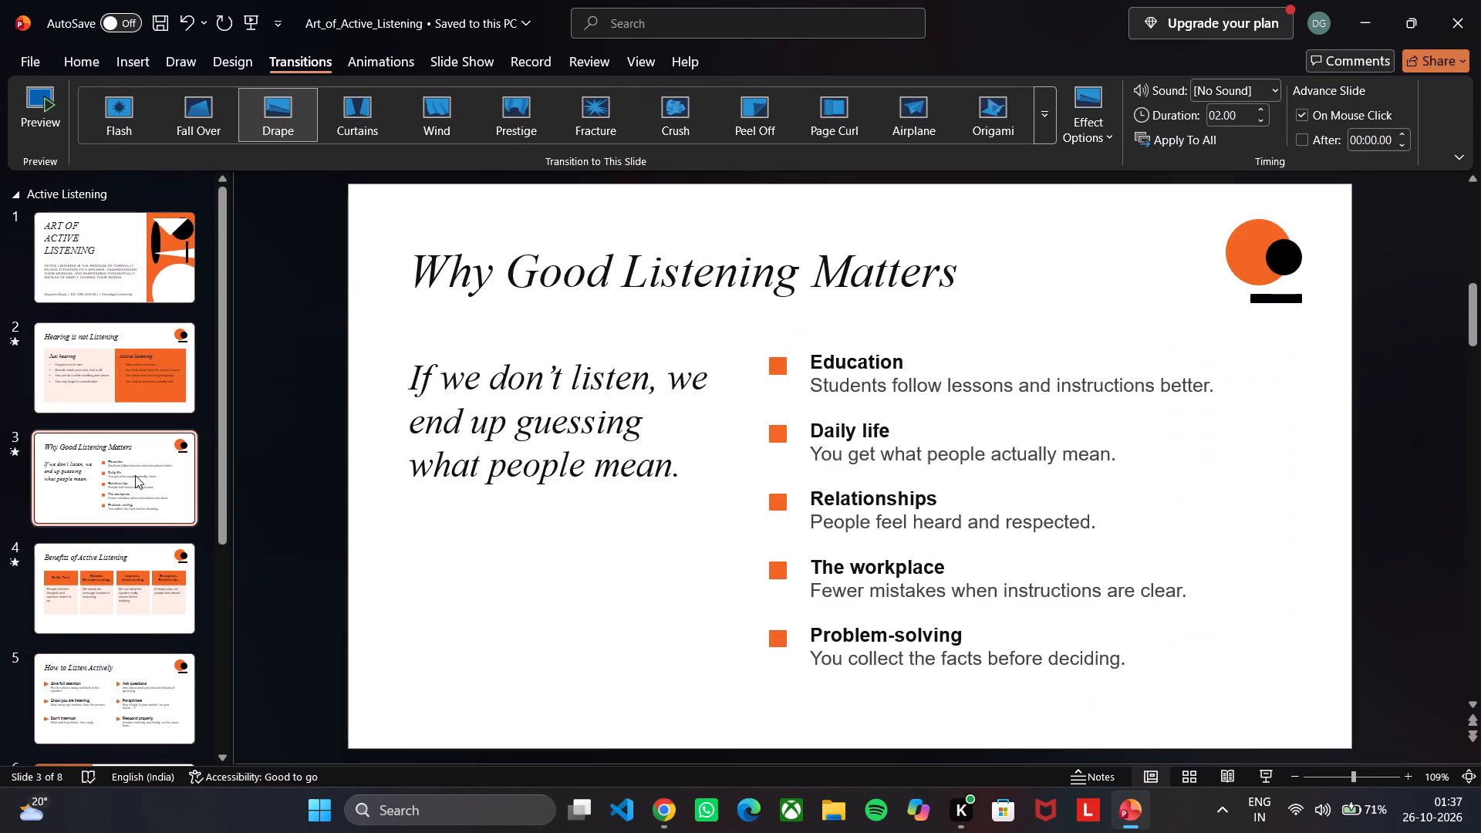
scroll(135, 475, "down", 2)
left_click(129, 464)
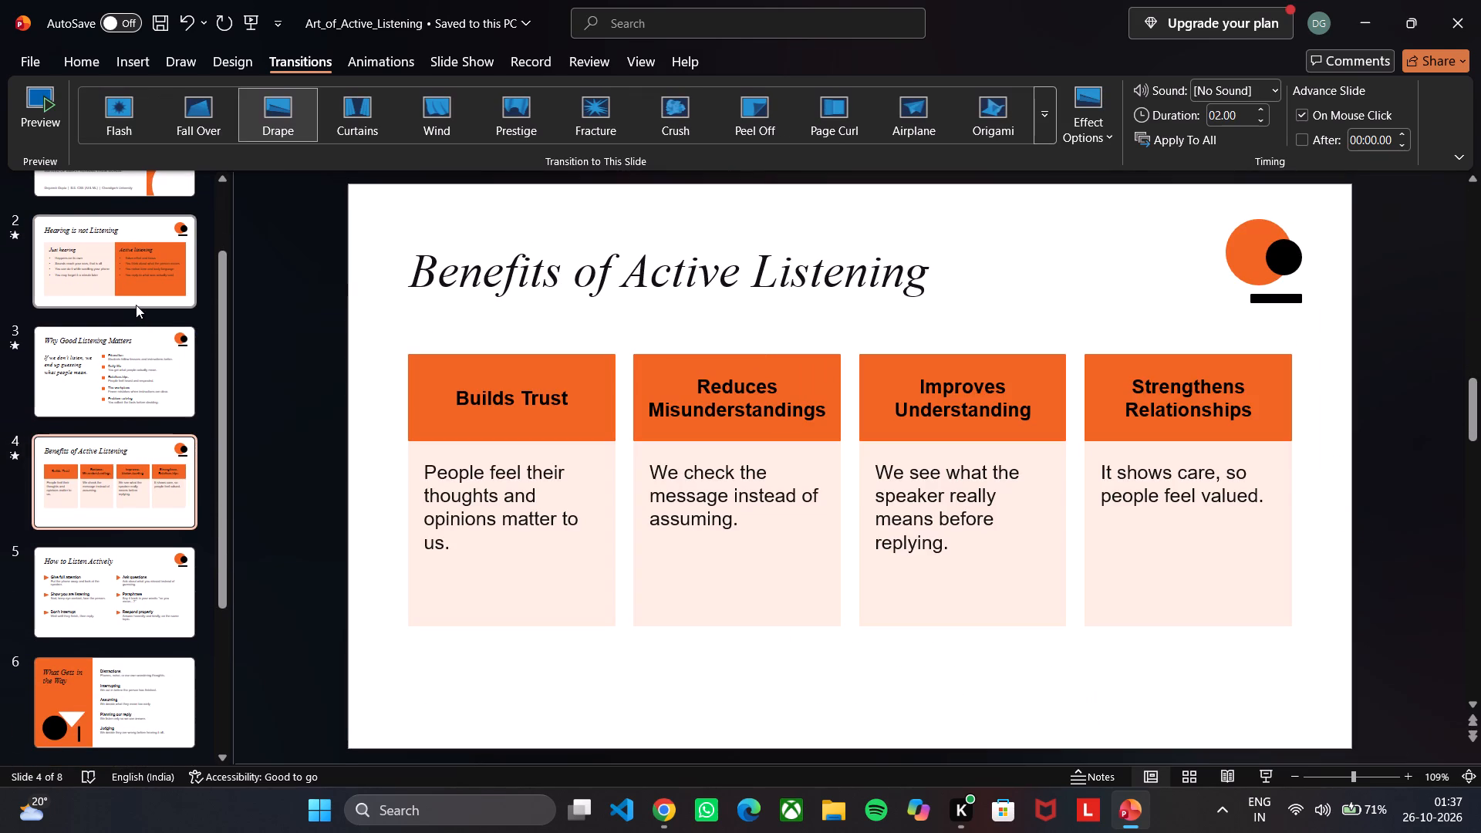
left_click(133, 426)
left_click(138, 337)
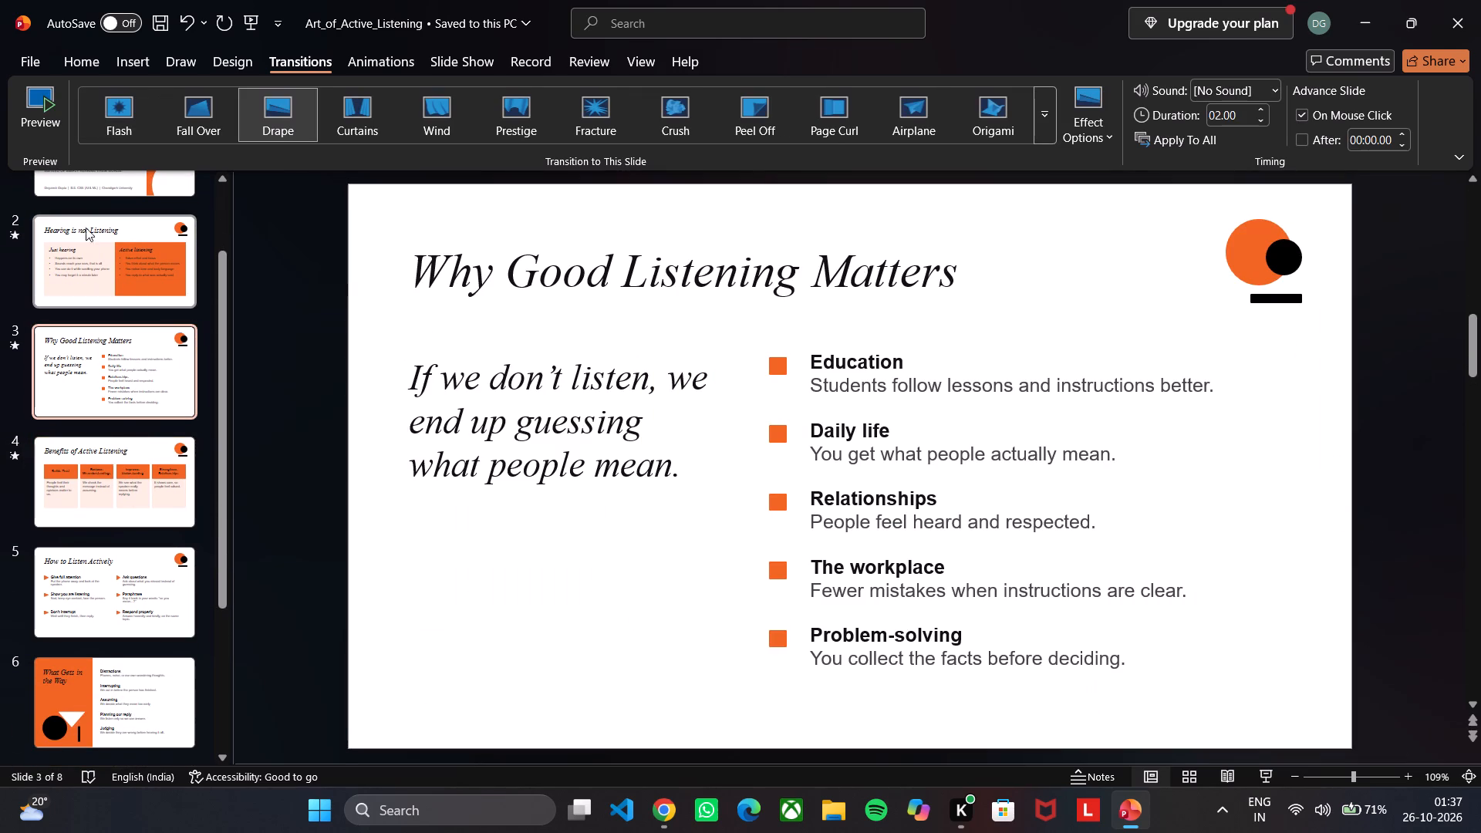
left_click(103, 479)
Apply the Drape transition to slide 5, How to Listen Actively.
left_click(110, 573)
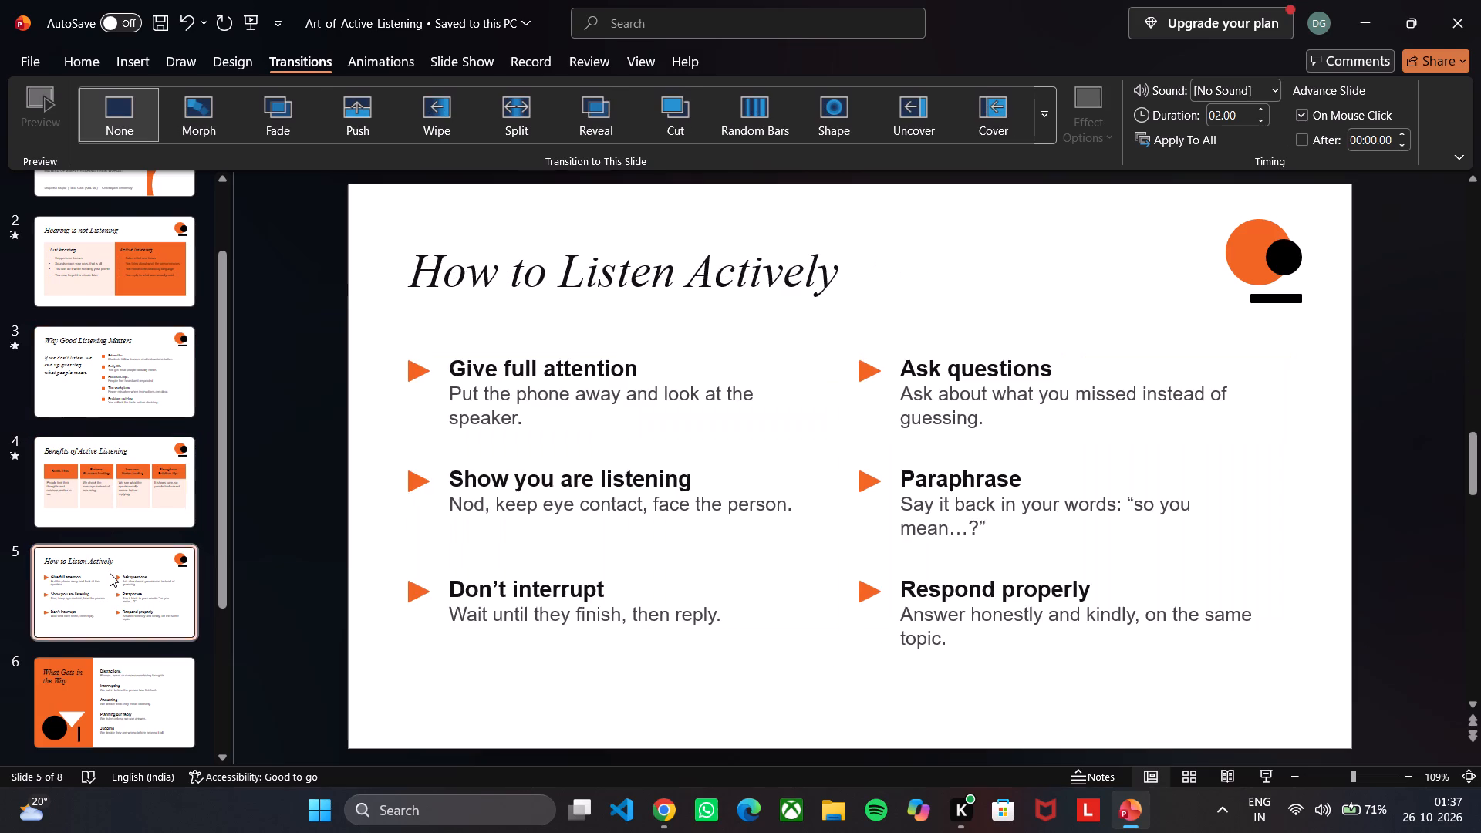
left_click(1040, 103)
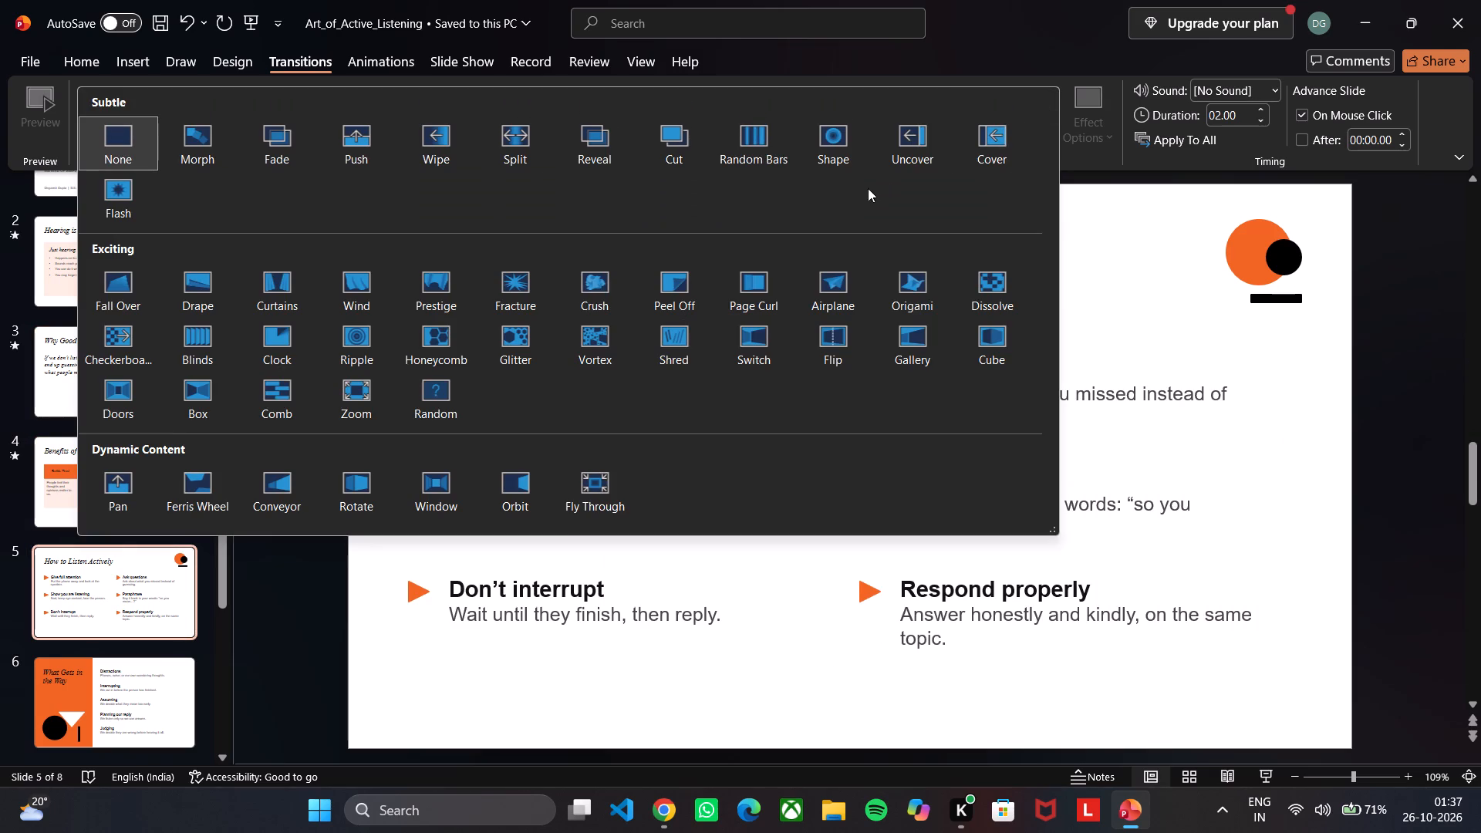
left_click(194, 289)
Go back and forth through slides 4 to 6 to check which of them have a transition.
scroll(191, 465, "down", 1)
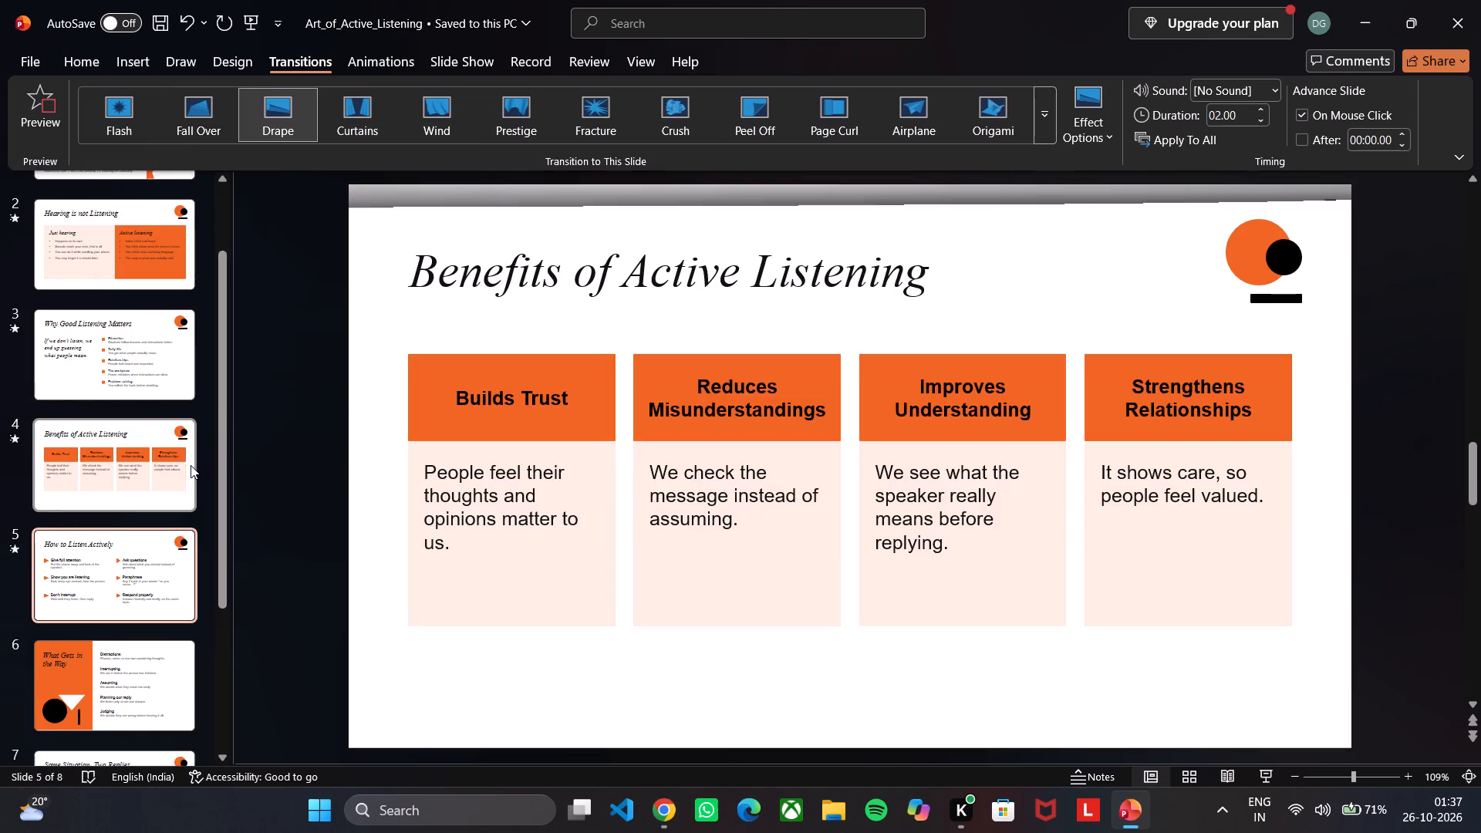
scroll(191, 465, "down", 2)
left_click(141, 440)
left_click(130, 351)
left_click(133, 445)
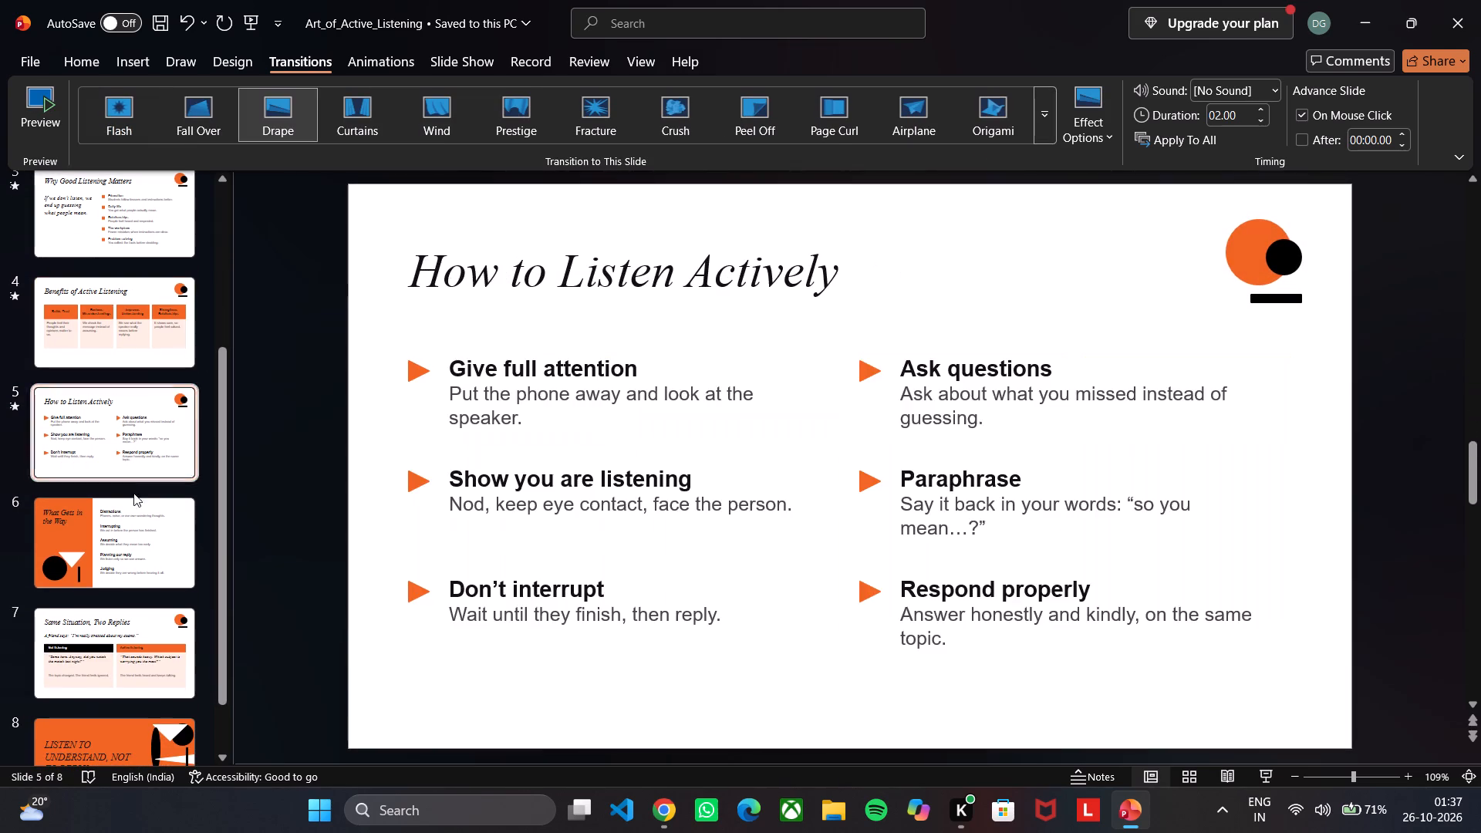
left_click(135, 527)
left_click(125, 447)
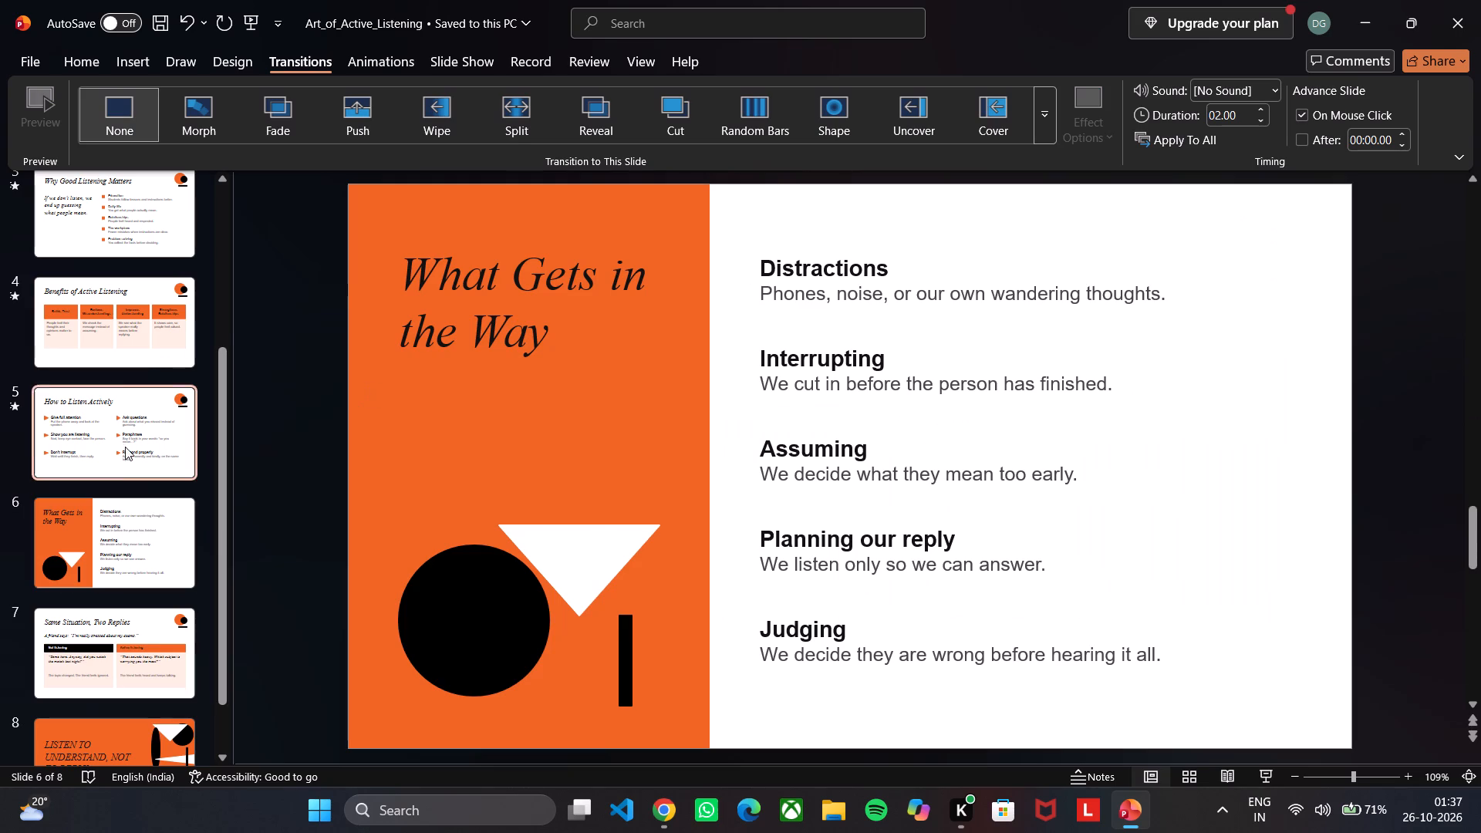
left_click(120, 362)
left_click(116, 424)
left_click(107, 550)
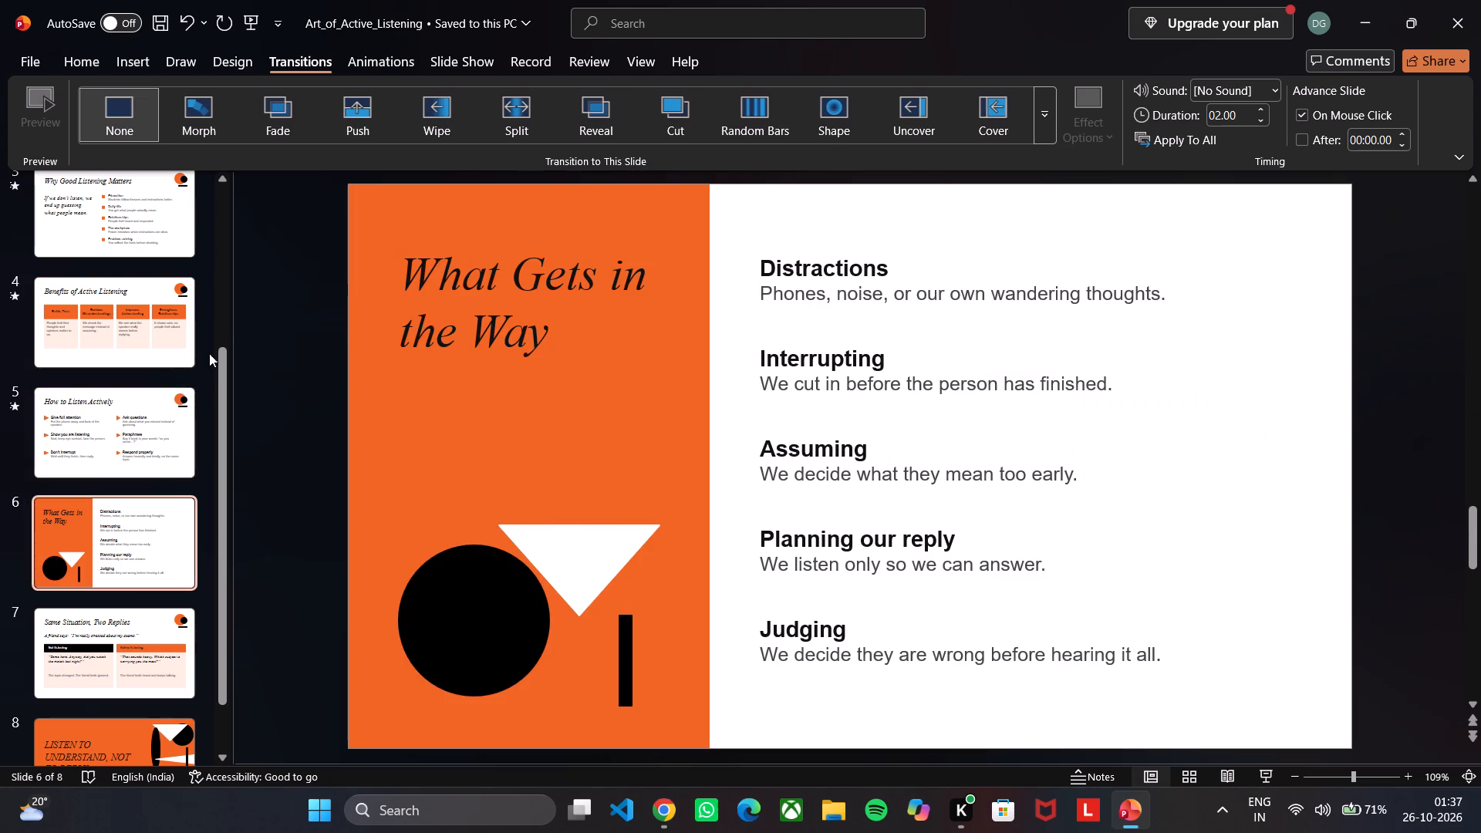
left_click(109, 429)
Apply the Drape transition to slide 6, What Gets in the Way.
left_click(104, 508)
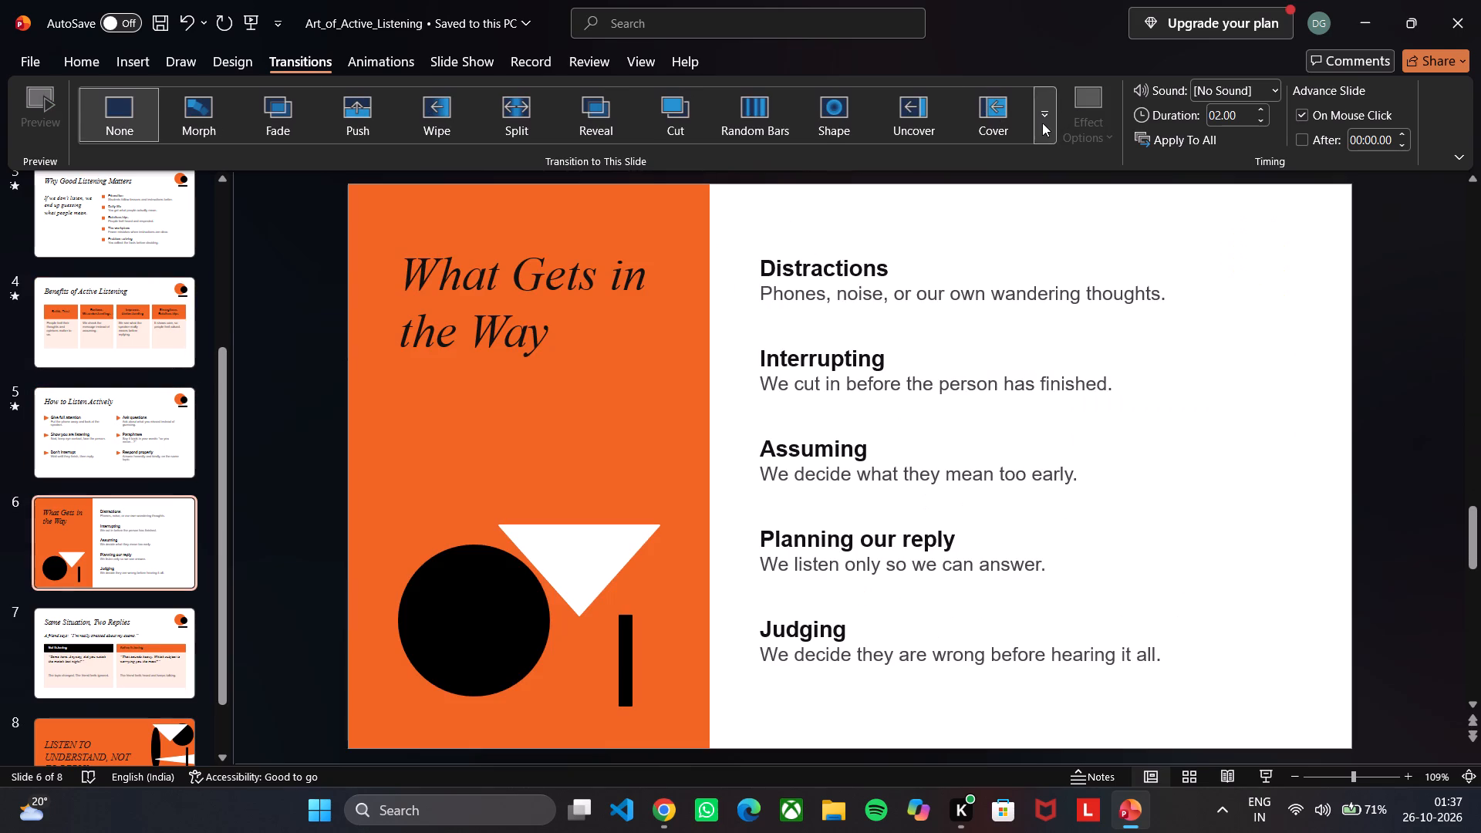
left_click(1042, 123)
left_click(212, 288)
Apply the Drape transition to slide 7, Same Situation, Two Replies.
scroll(187, 374, "down", 3)
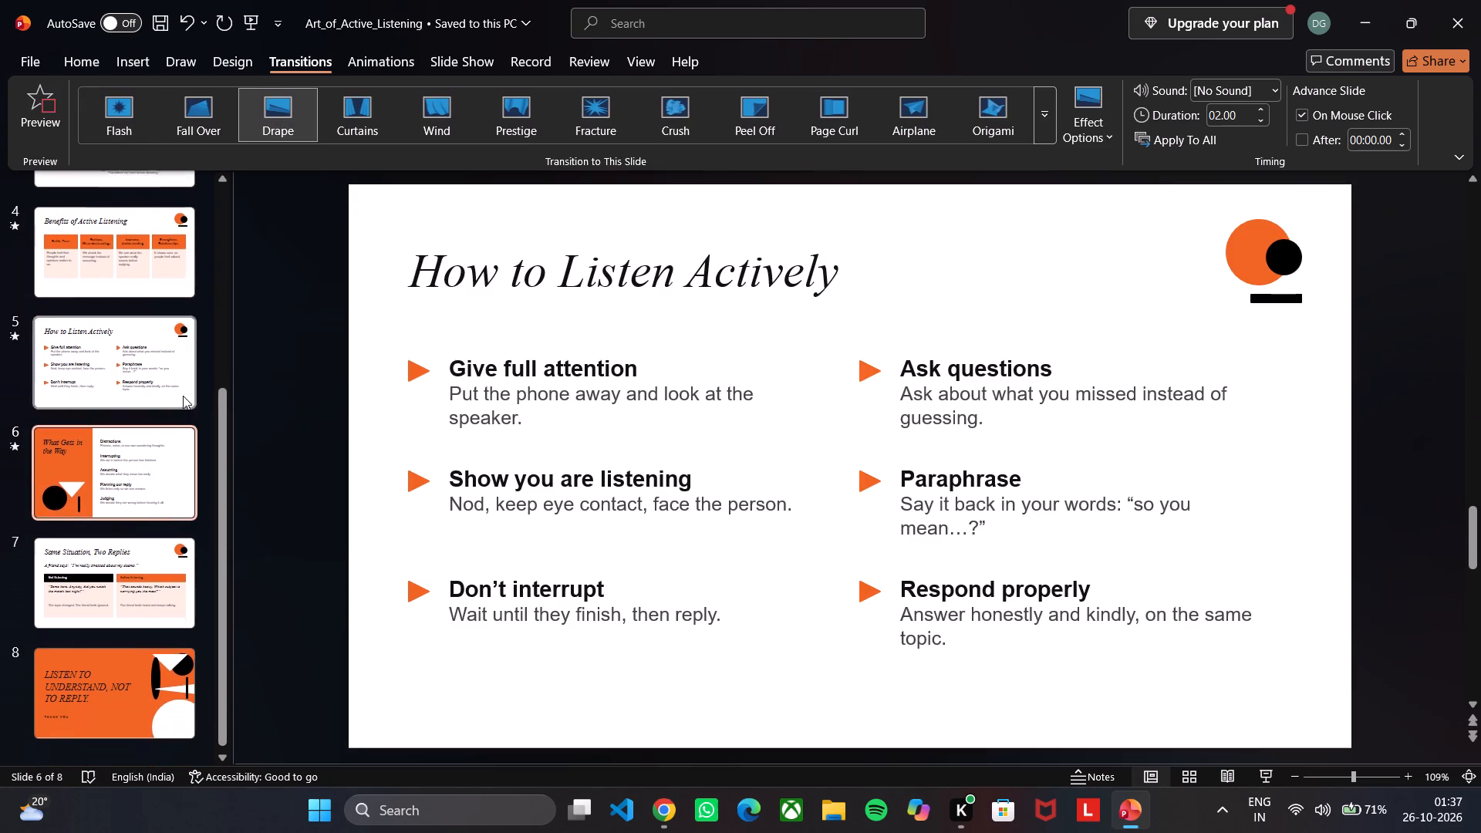
left_click(100, 629)
left_click(104, 585)
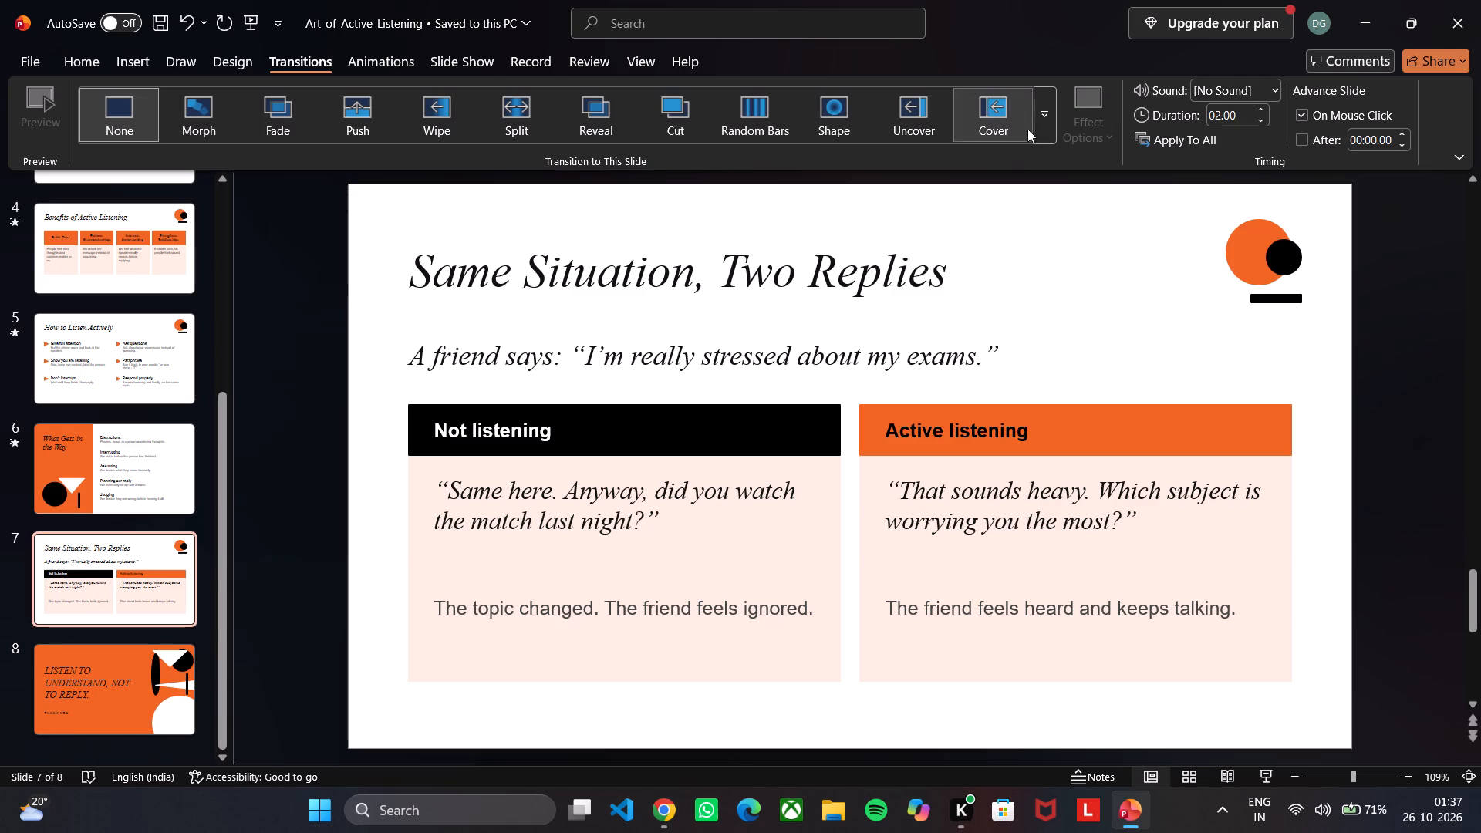
left_click(1045, 106)
left_click(205, 288)
Apply the Drape transition to slide 8, the closing Thank You slide.
scroll(158, 541, "down", 2)
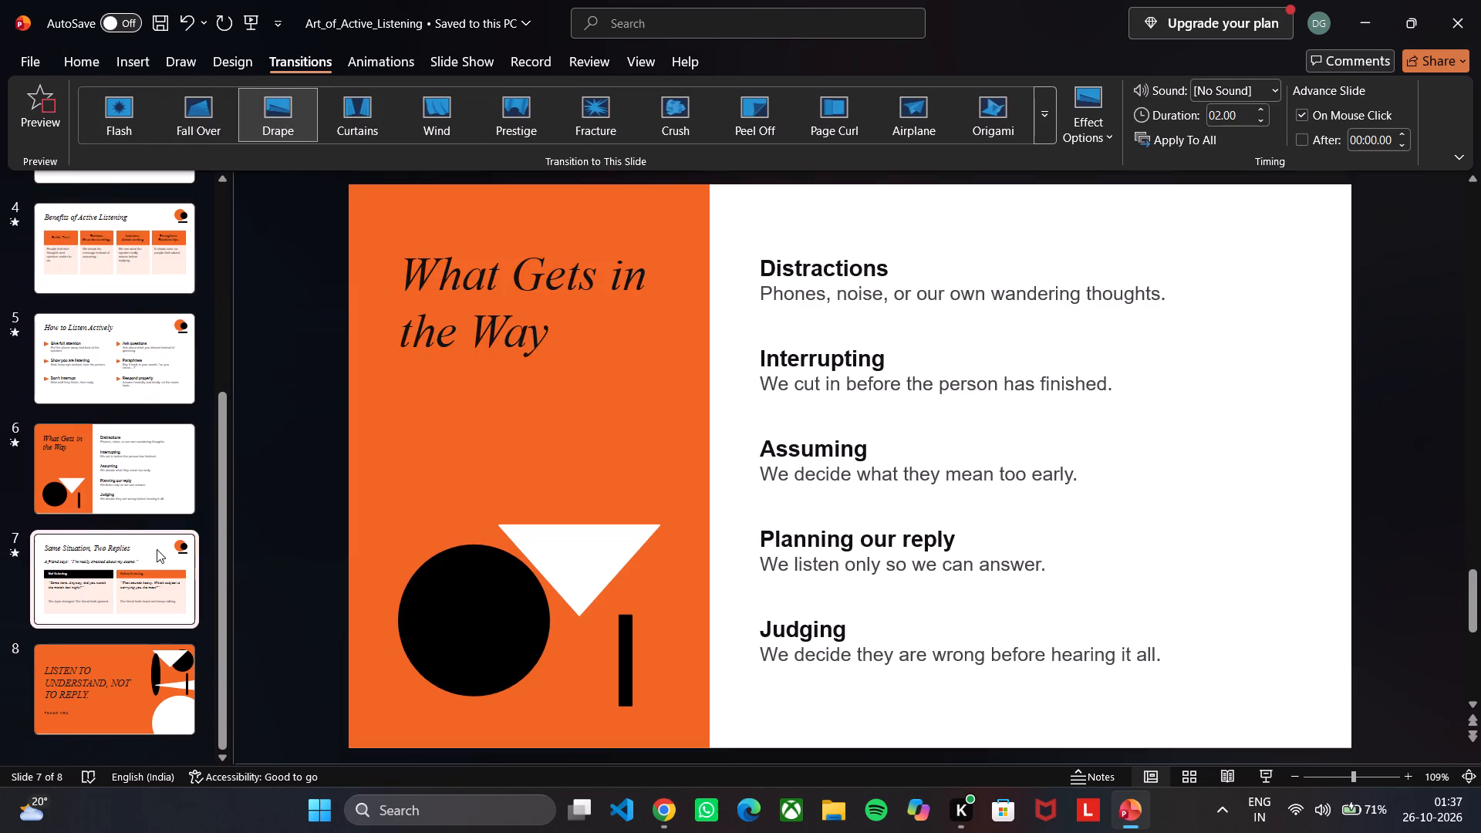
scroll(157, 549, "down", 1)
left_click(128, 664)
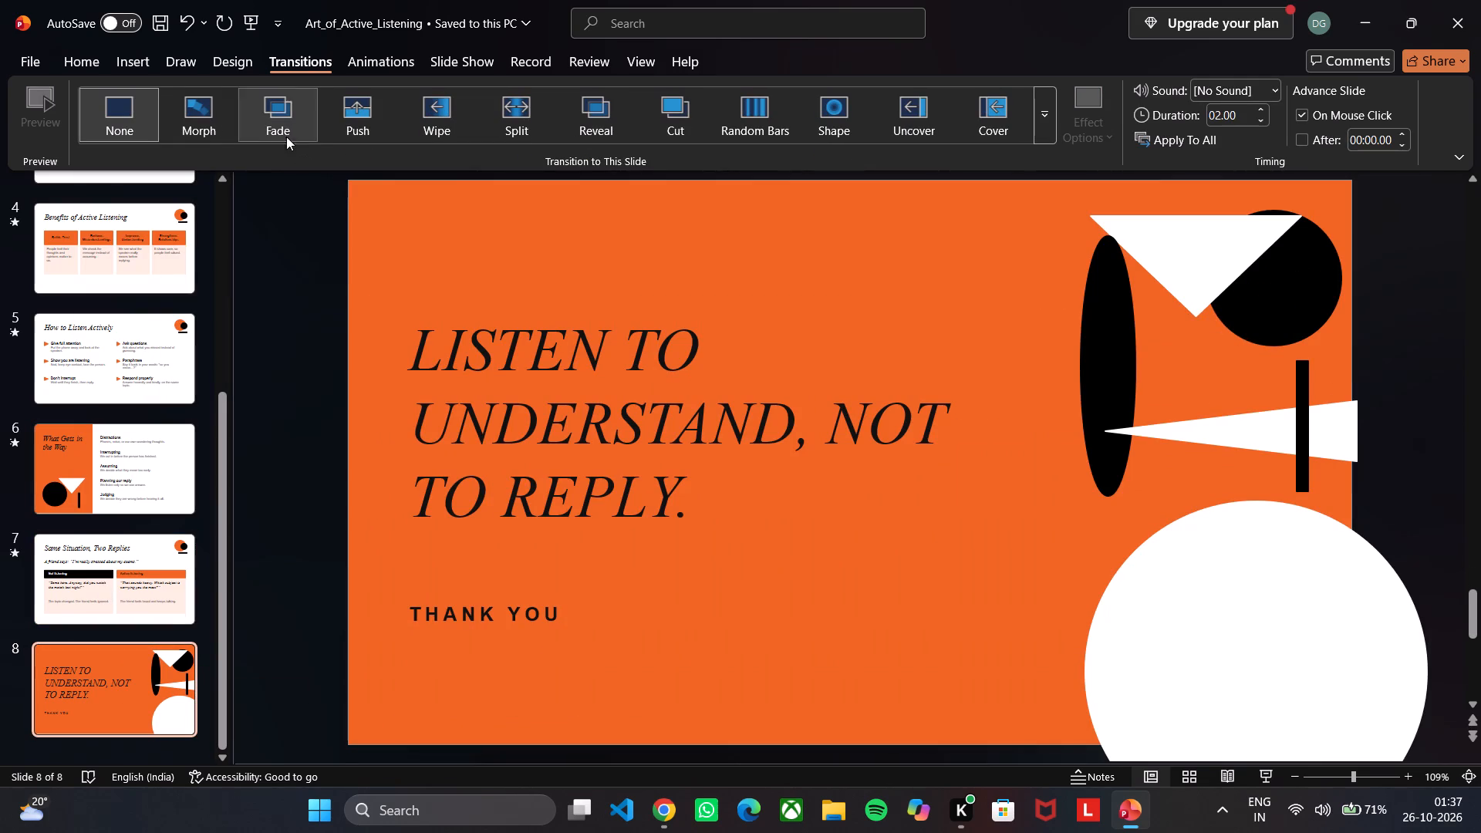
left_click(1041, 109)
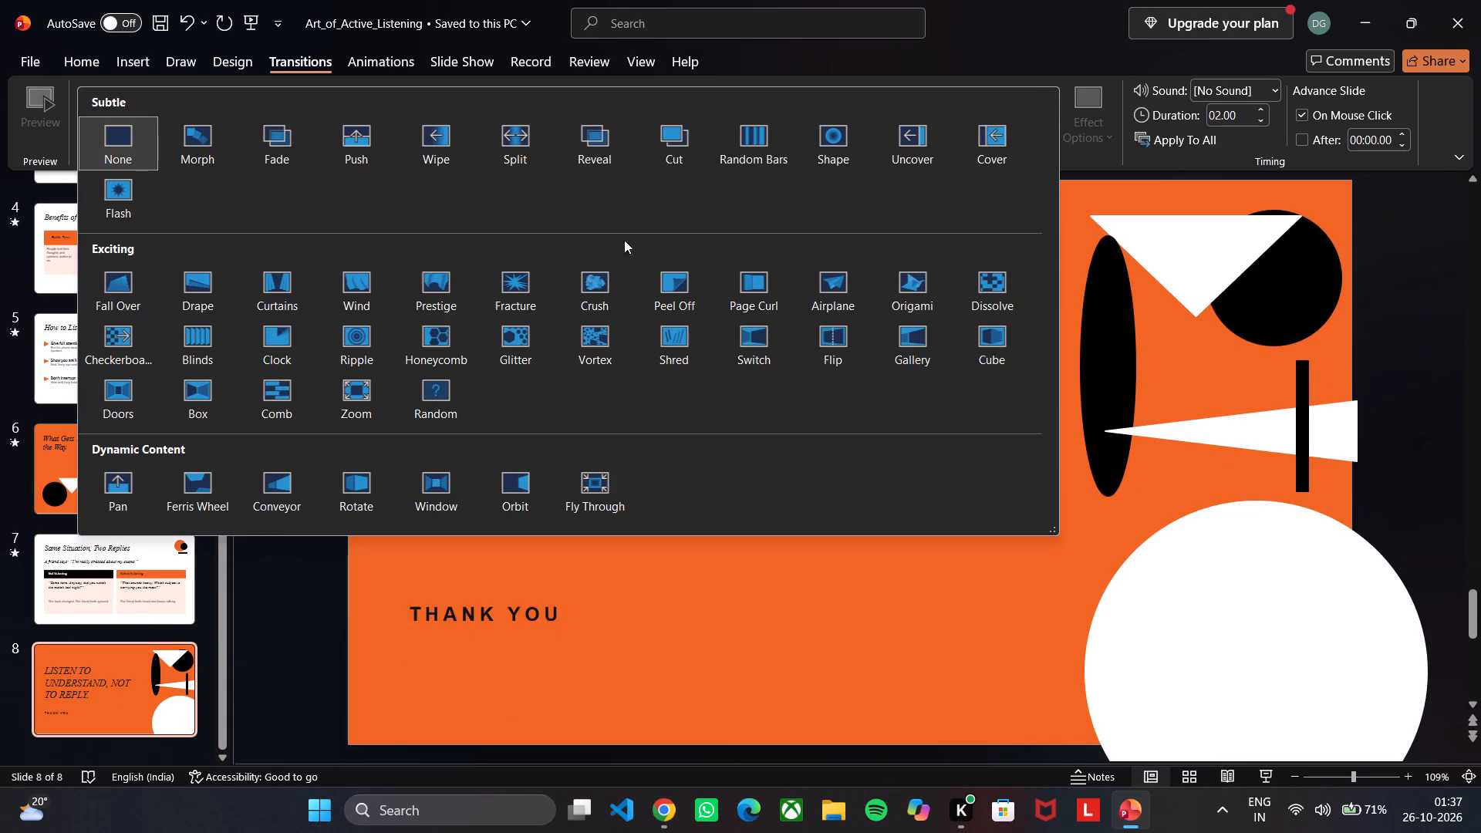
left_click(201, 308)
left_click(1417, 346)
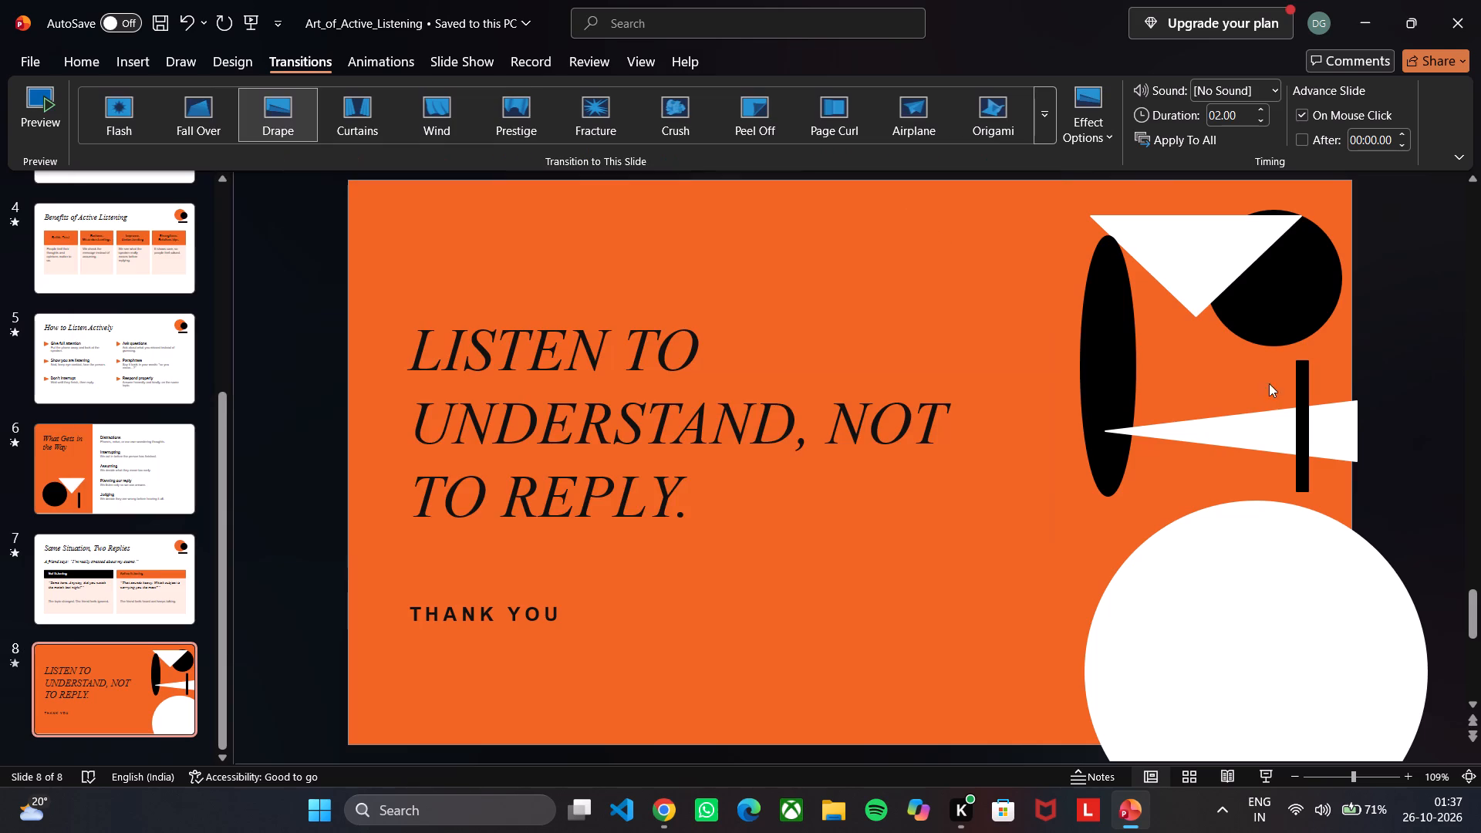
Start the slide show from slide 6, What Gets in the Way, and go back through the slides to the title slide.
scroll(489, 492, "down", 1)
scroll(489, 492, "up", 3)
scroll(160, 338, "up", 7)
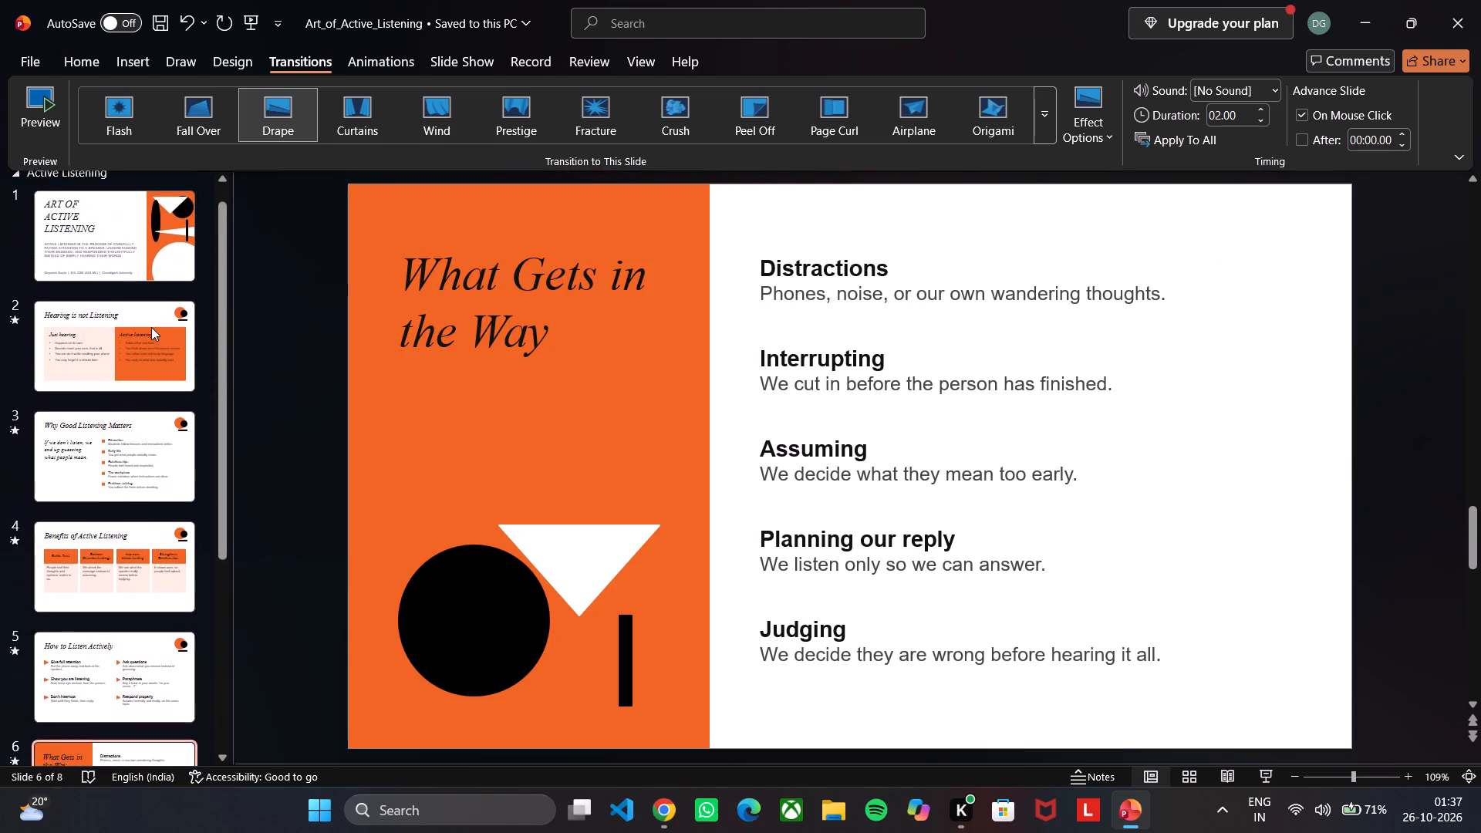
scroll(151, 327, "up", 3)
left_click(472, 54)
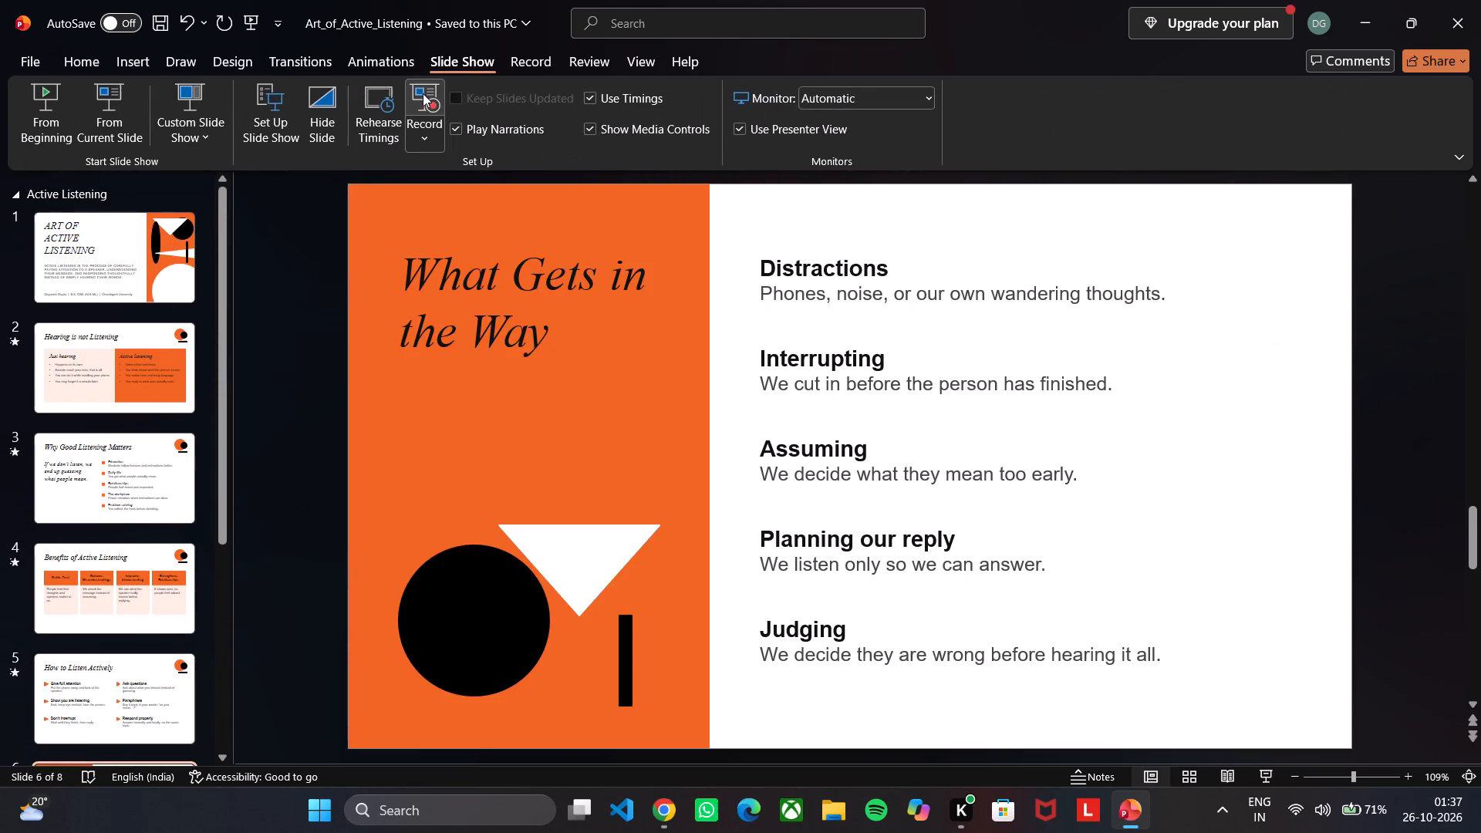
left_click(123, 103)
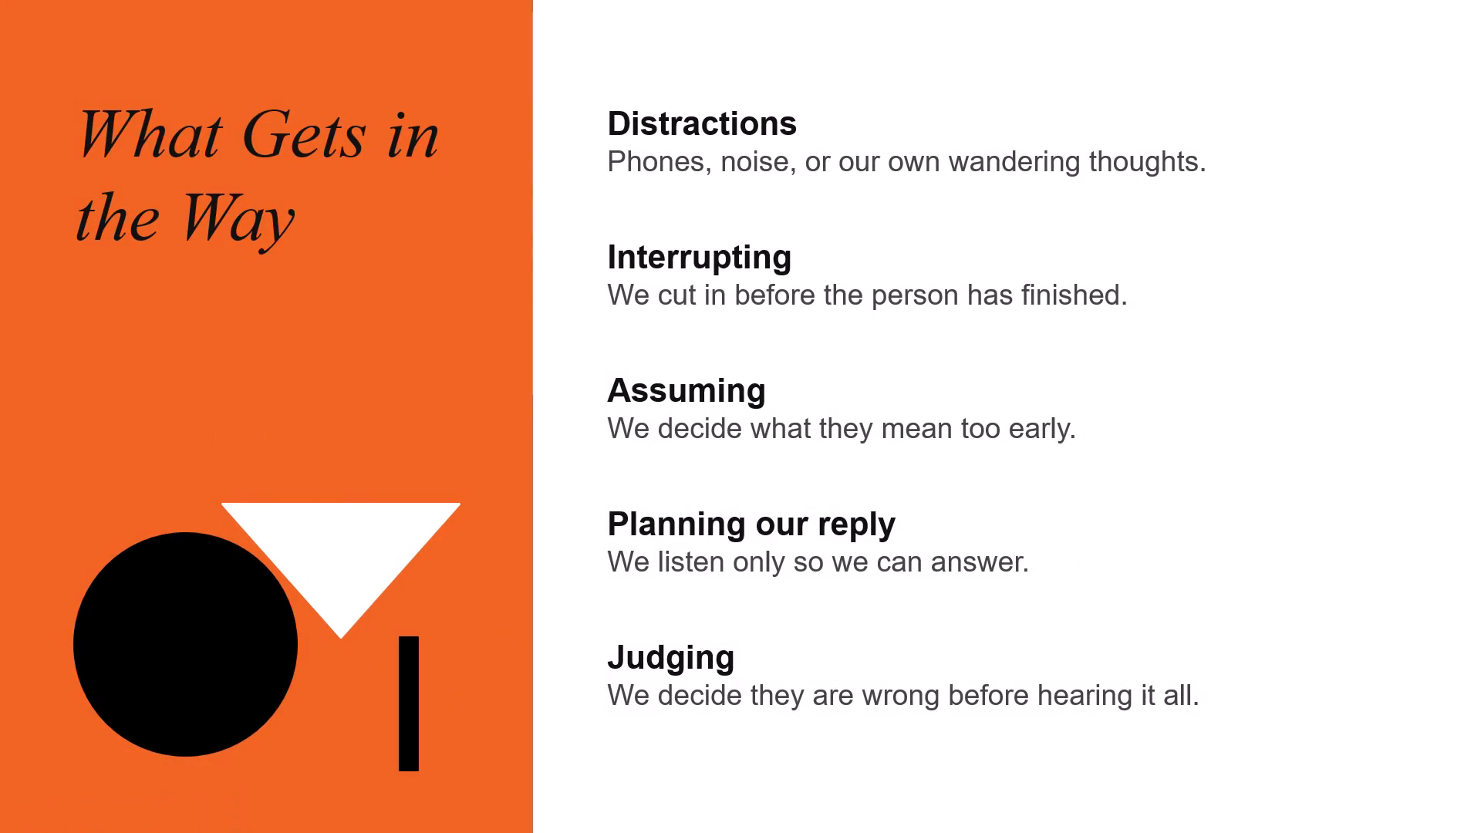
key("Left")
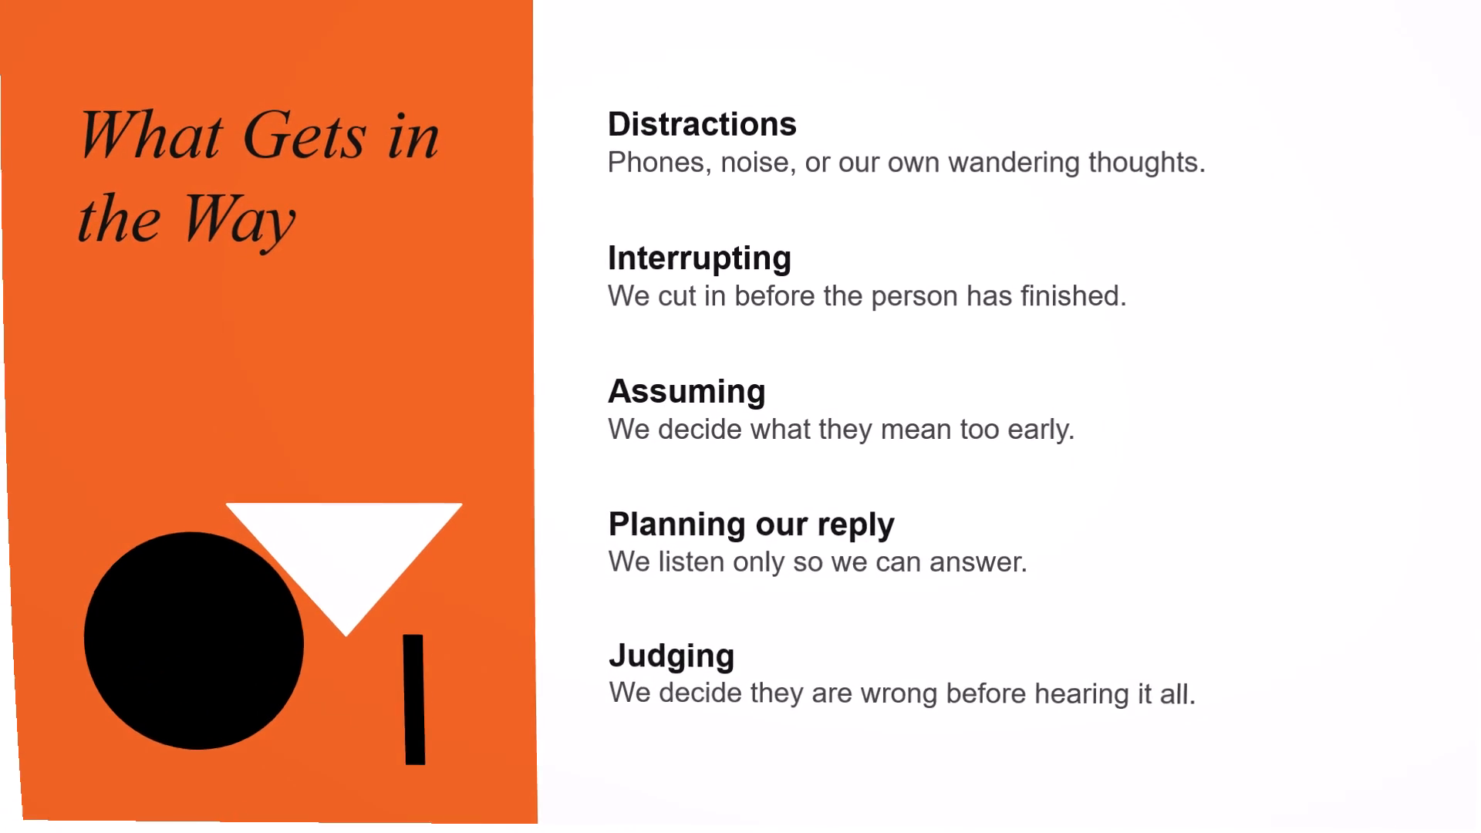
key("Left")
key("Left")
key("Left")
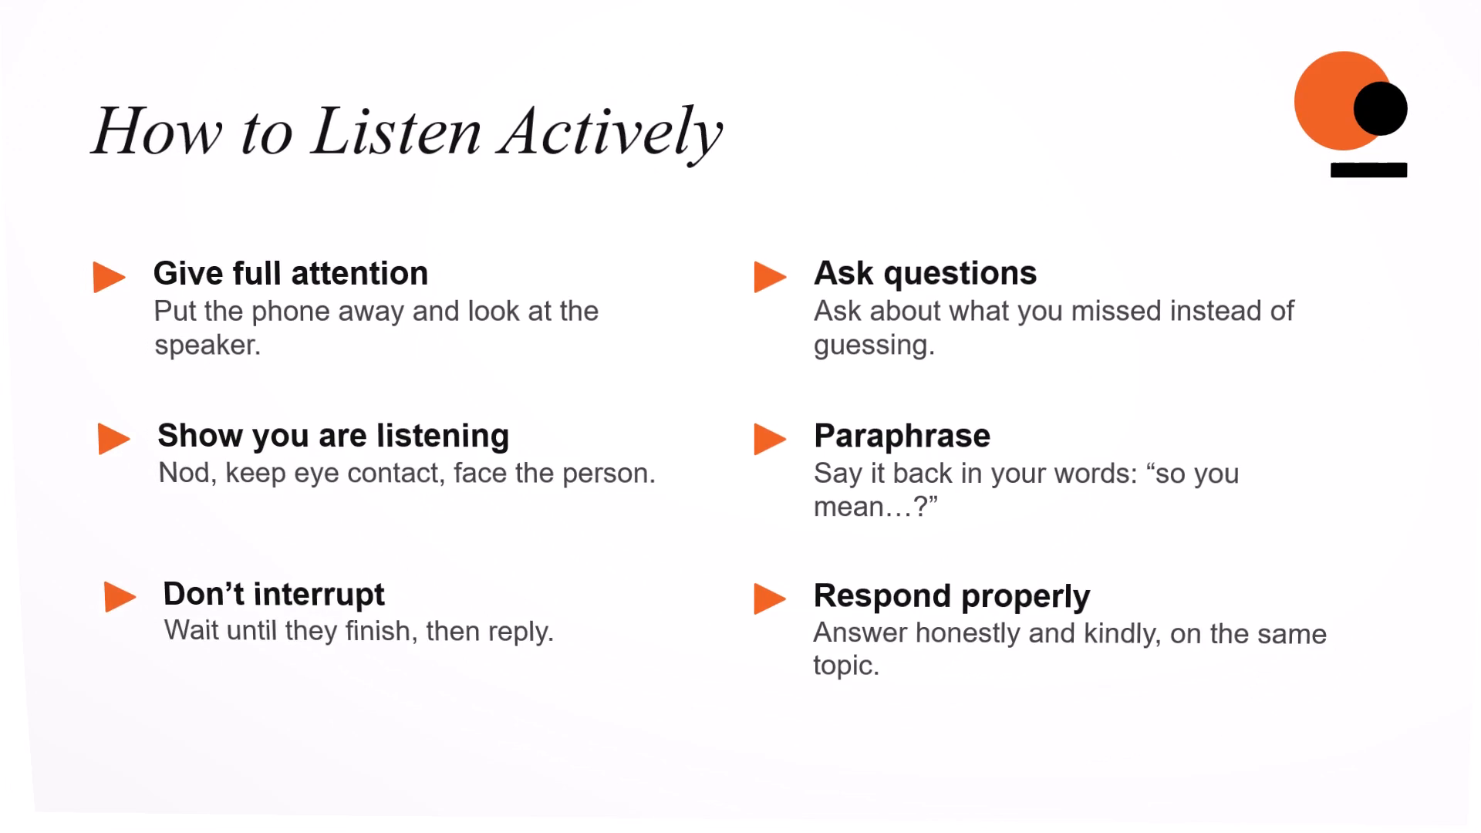
key("Left")
key("Left")
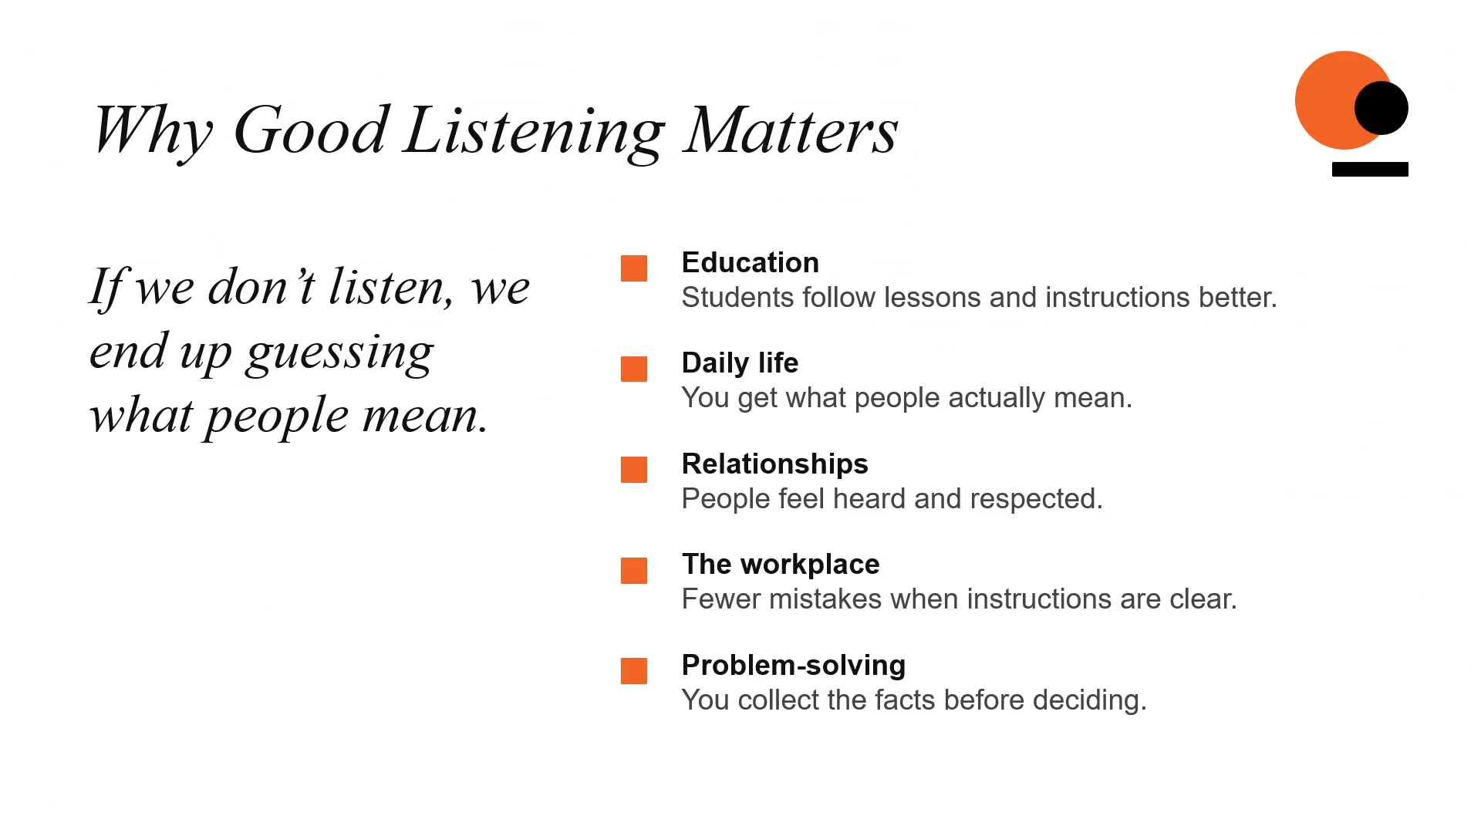
key("Left")
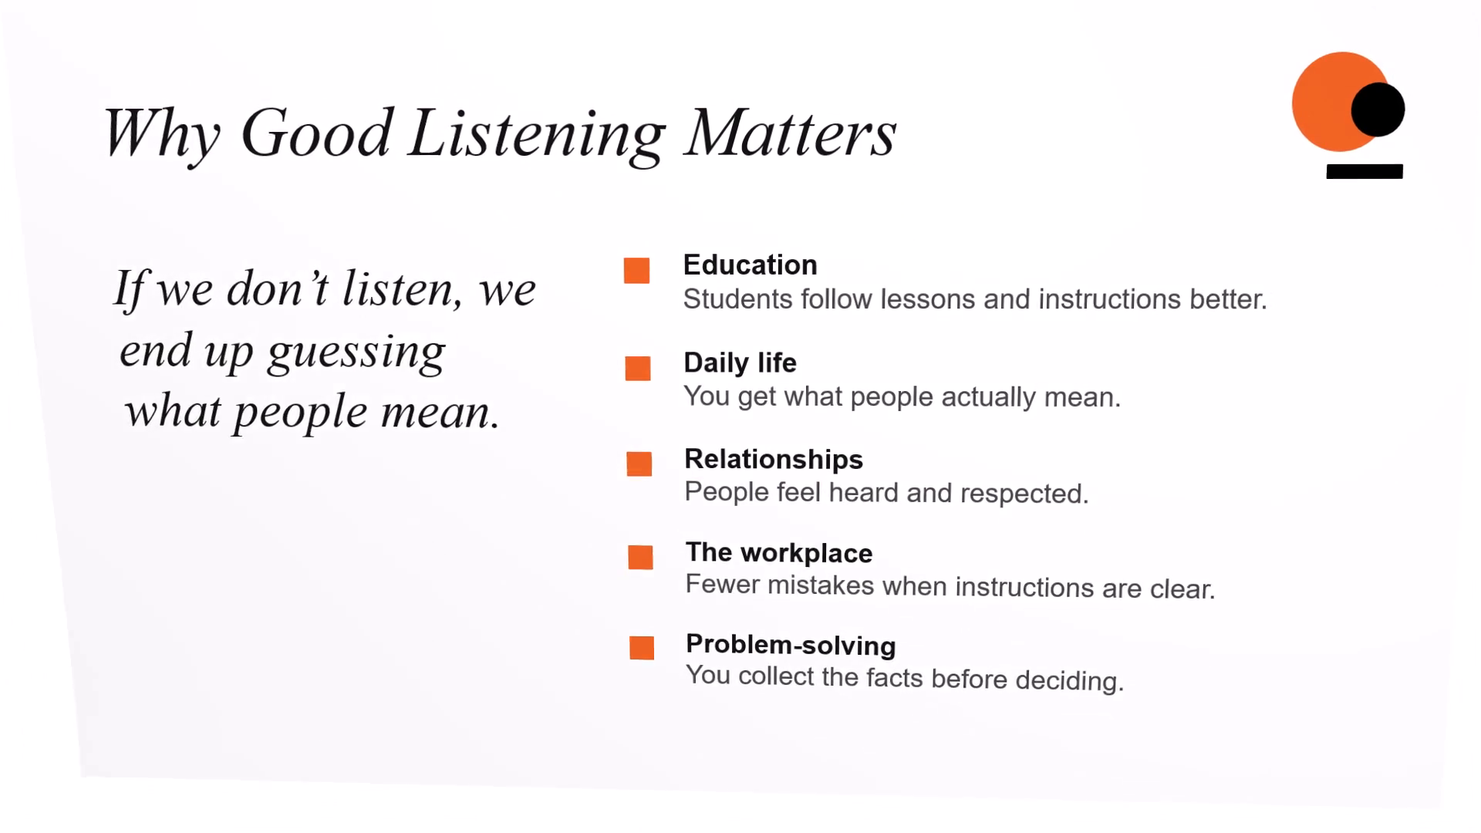
key("Left")
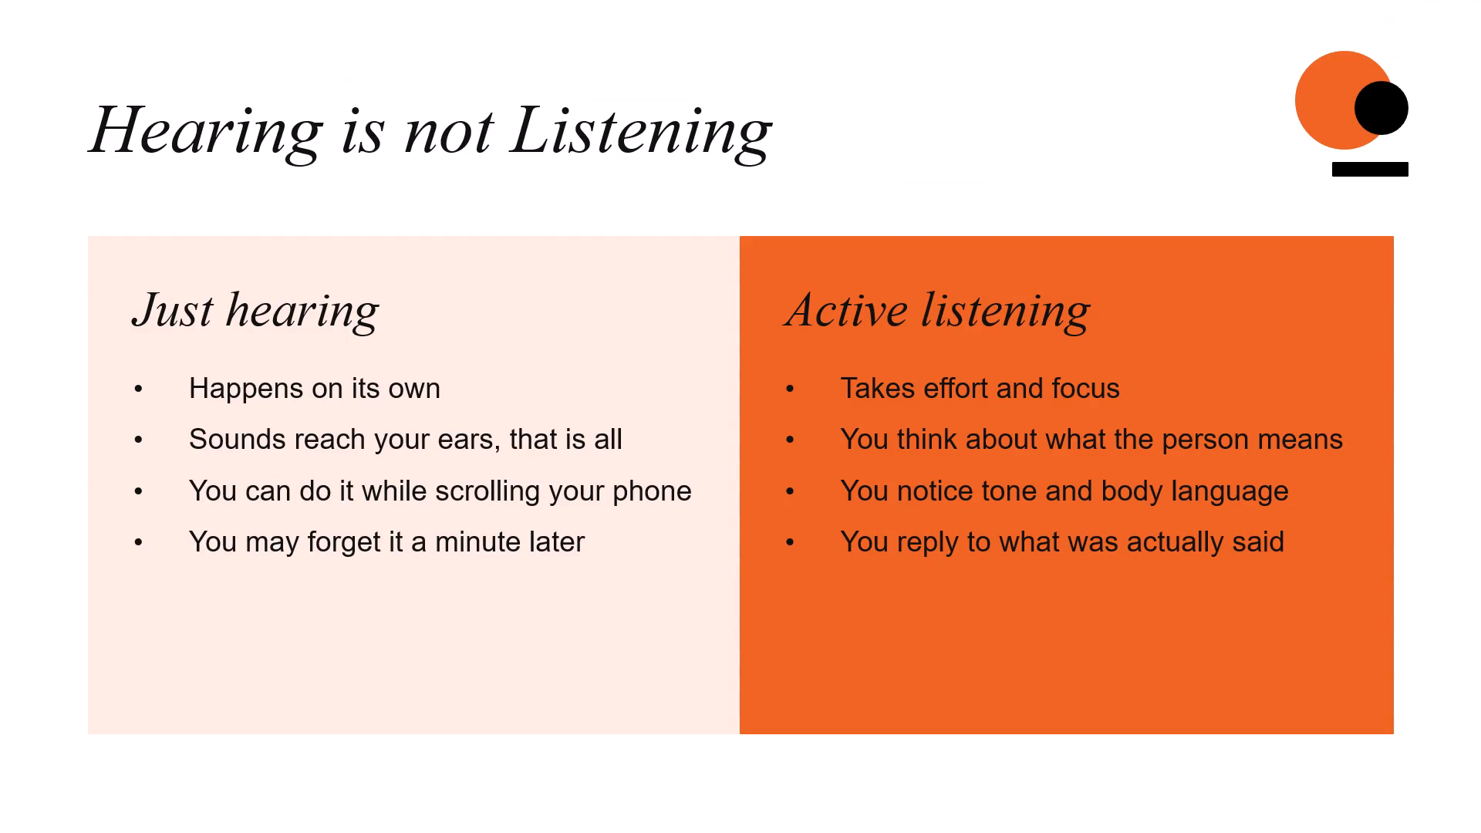
key("Left")
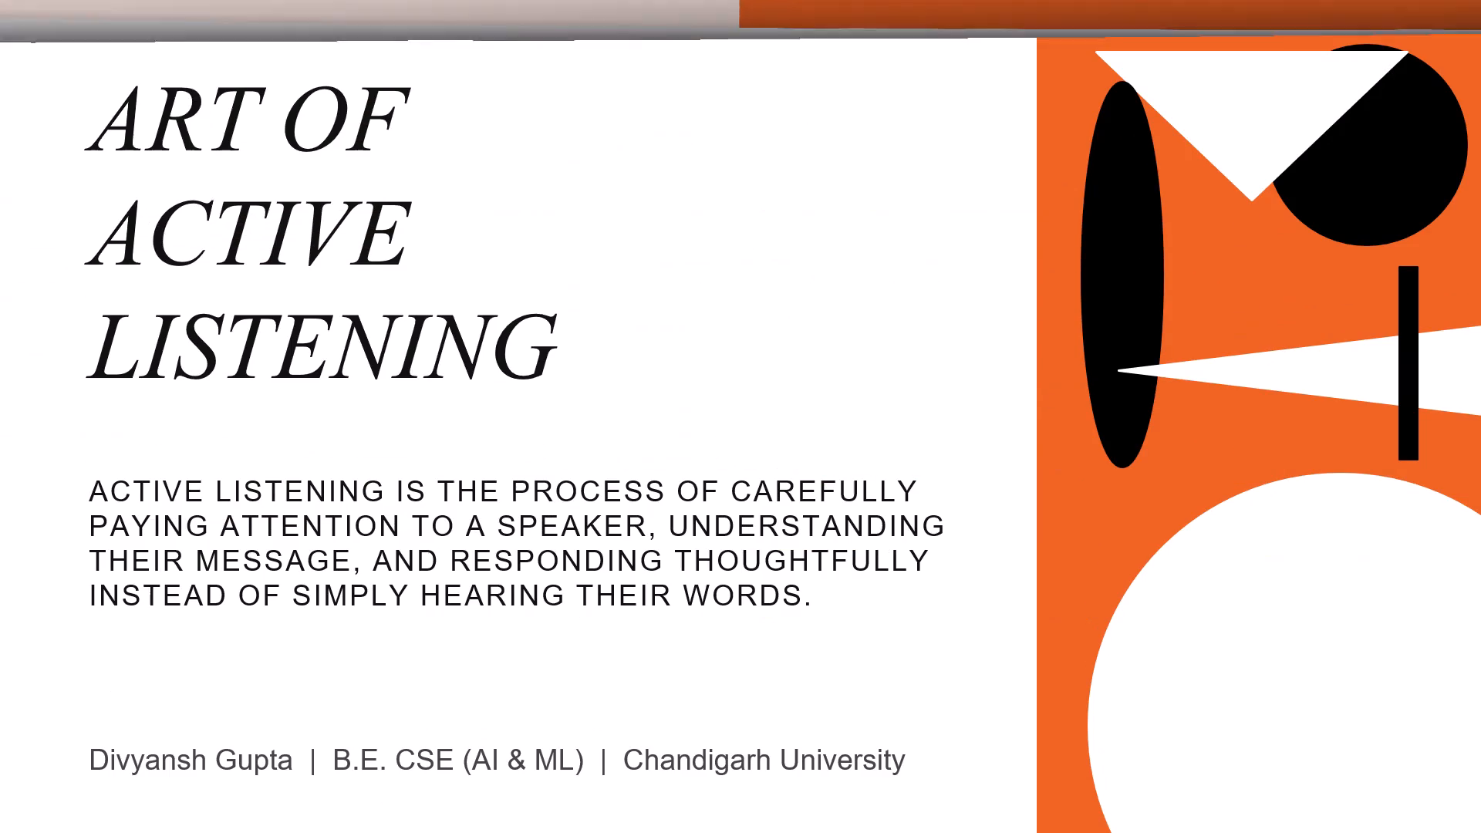
key("Left")
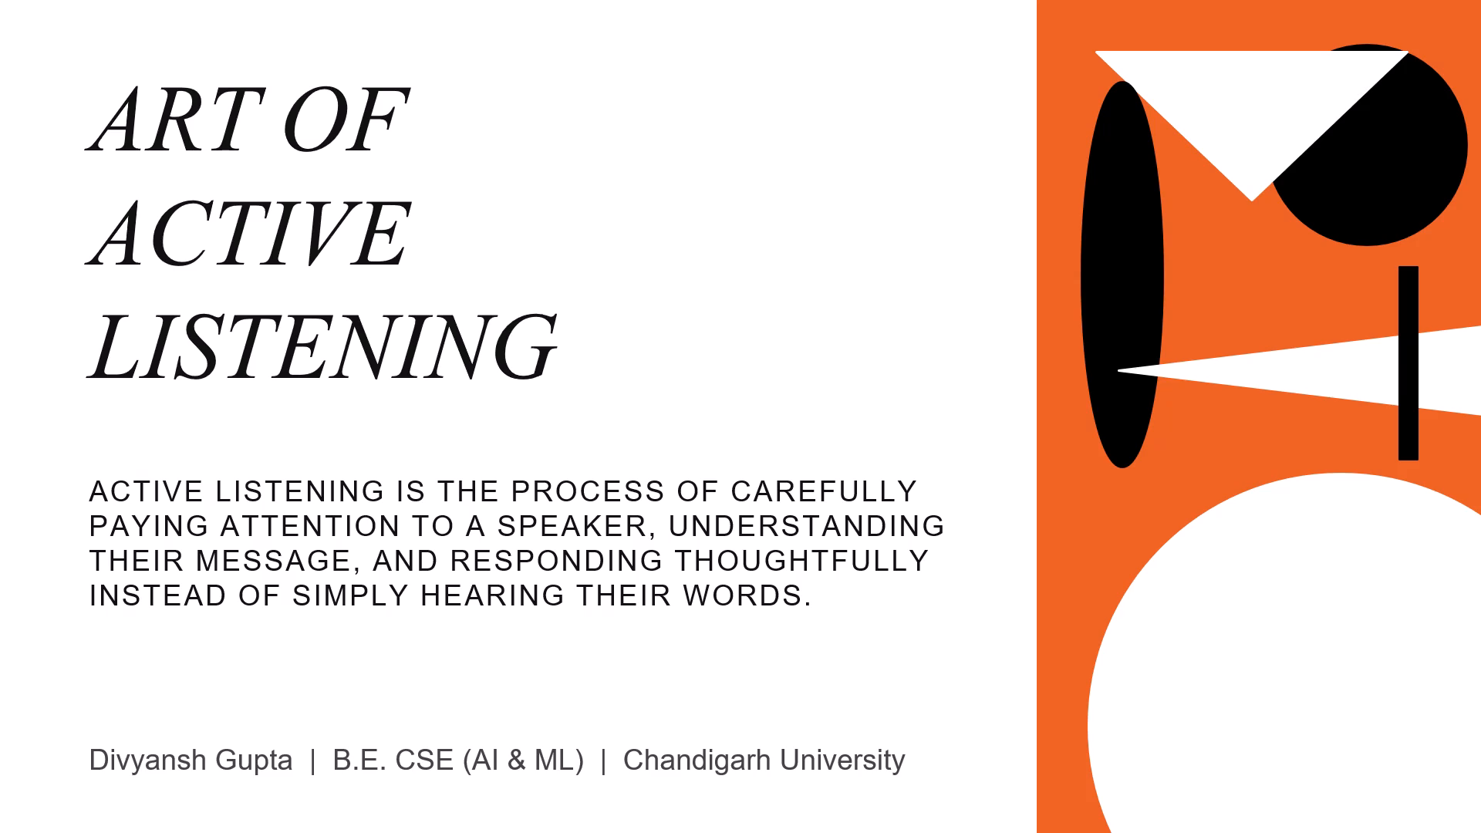
Advance the running slide show from the title slide to slide 3 to check the transitions, and end the show.
key("Right")
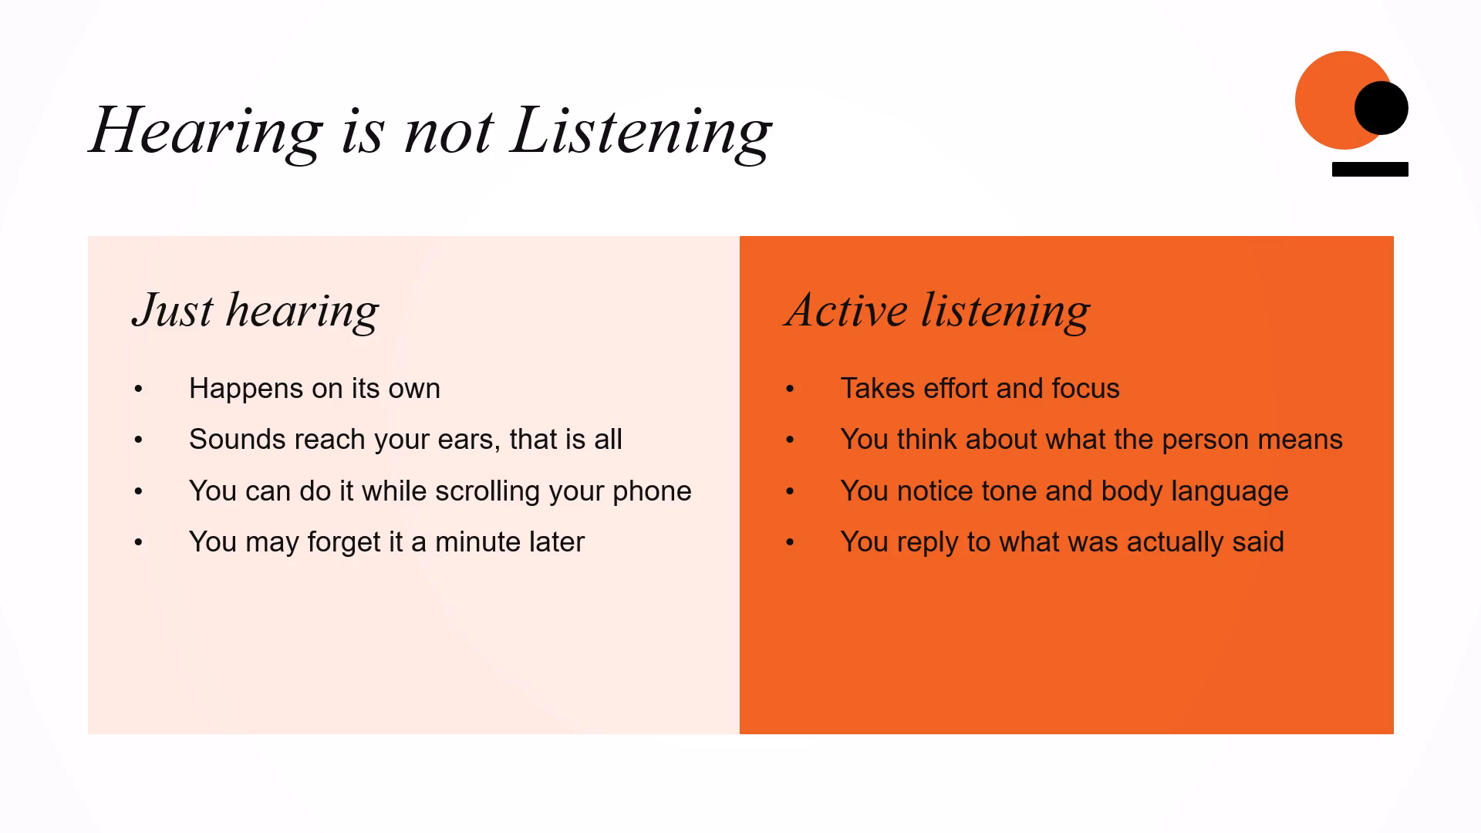
key("Right")
key("Escape")
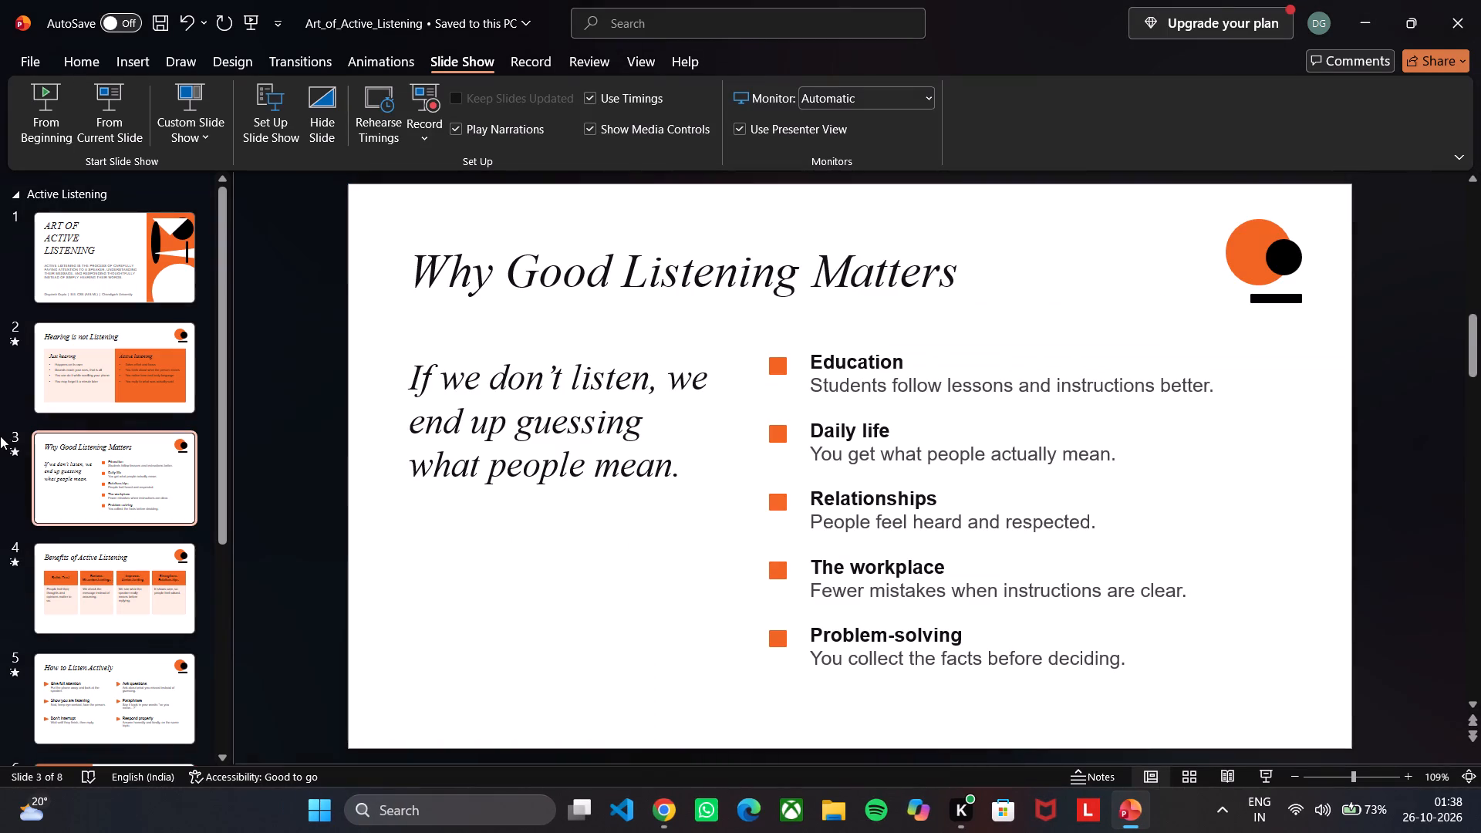
Play the slide show from slide 3 through to slide 6 to review the Drape transitions, and end the show.
left_click(1260, 777)
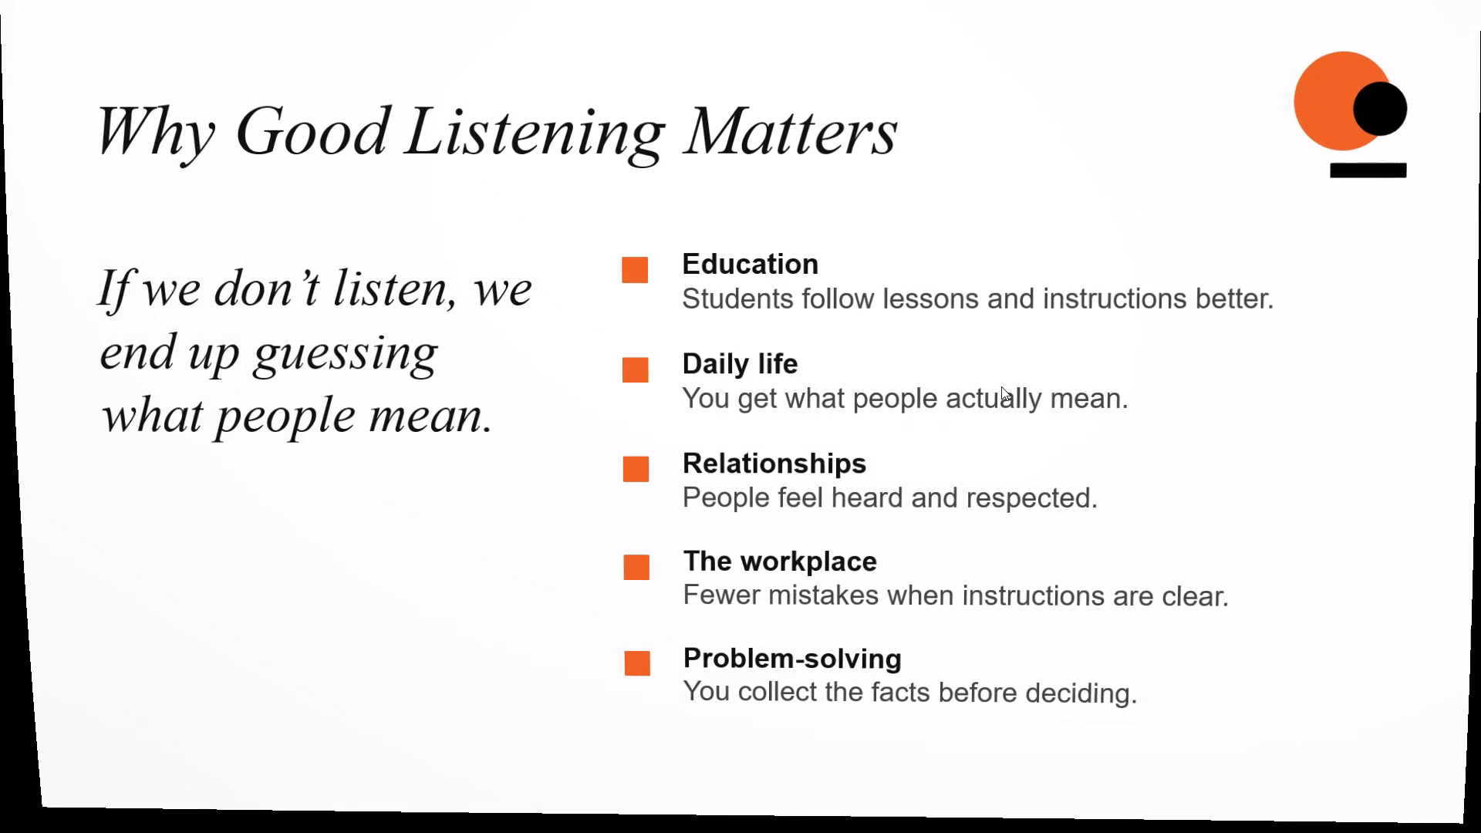
key("Right")
key("Right")
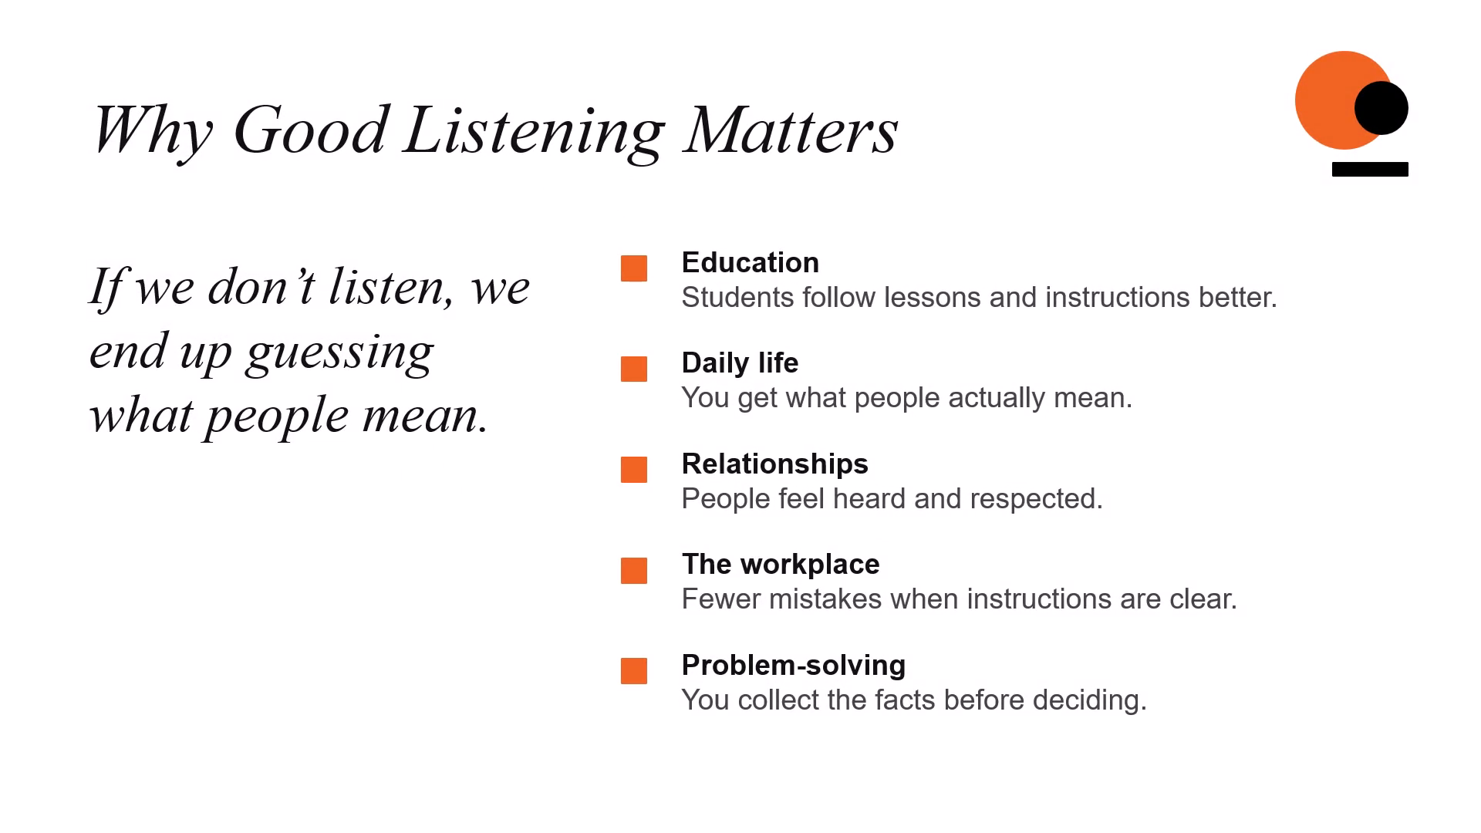
key("Right")
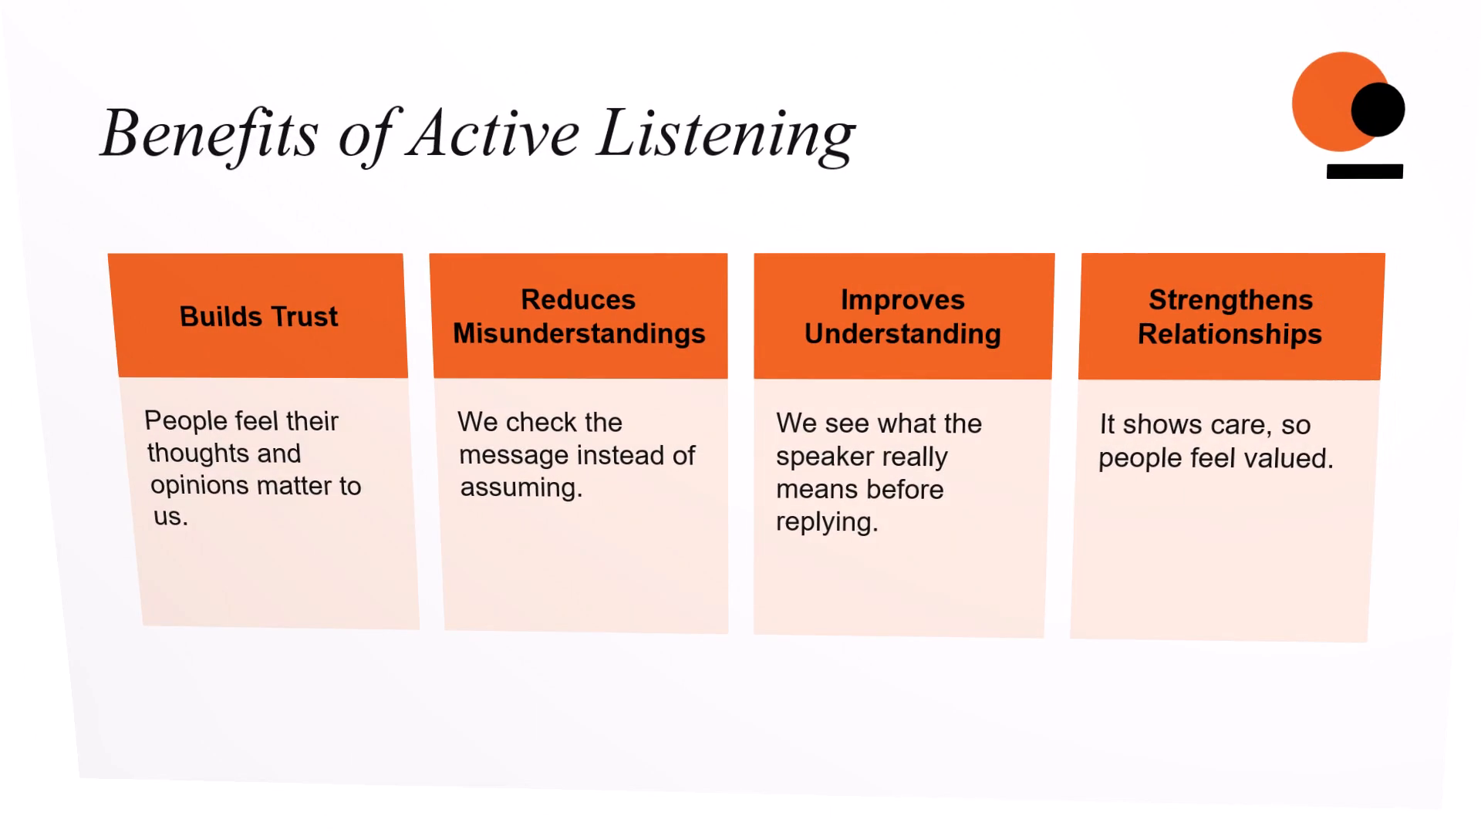
key("Right")
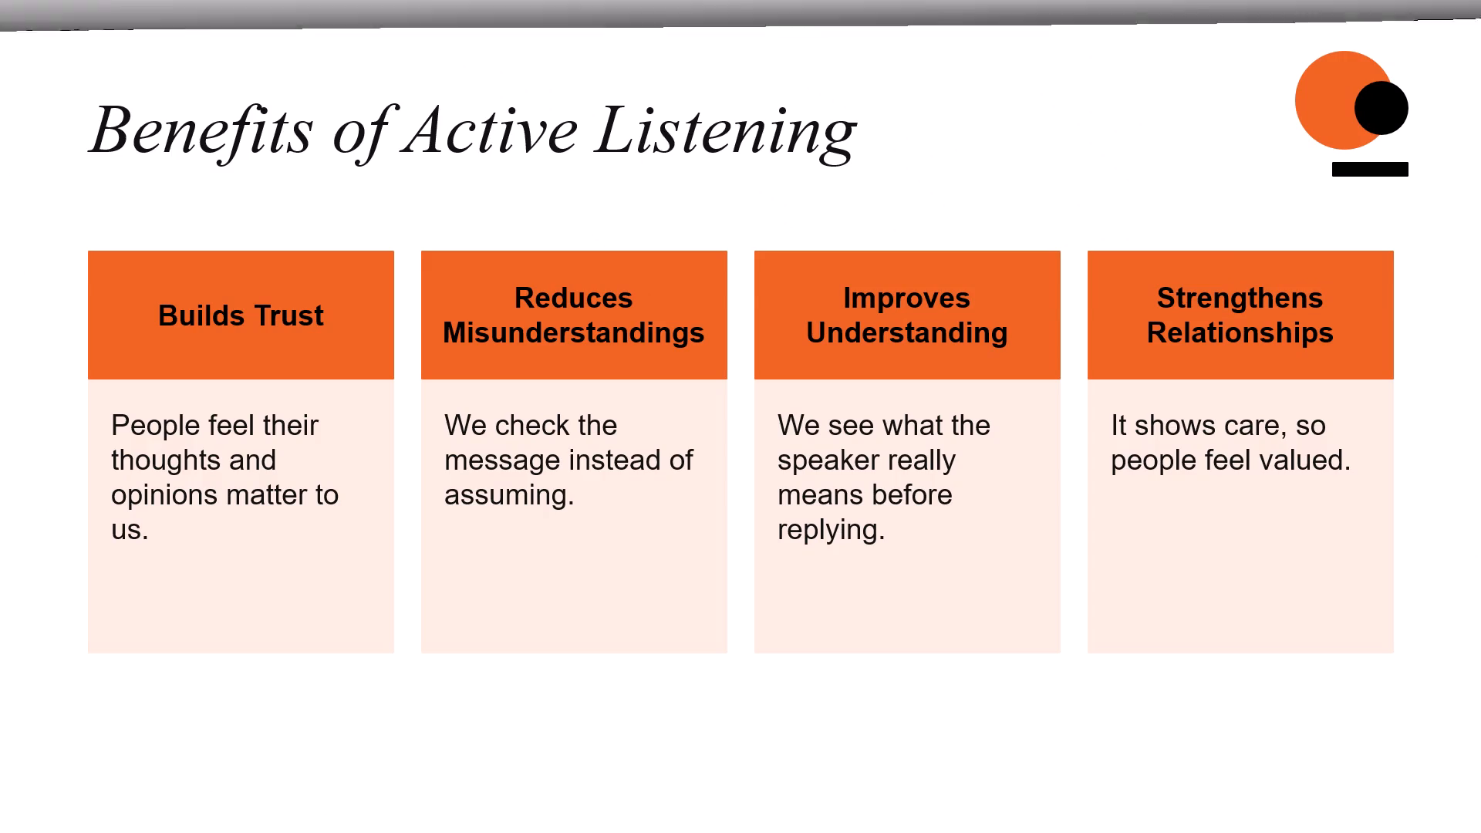
key("Right")
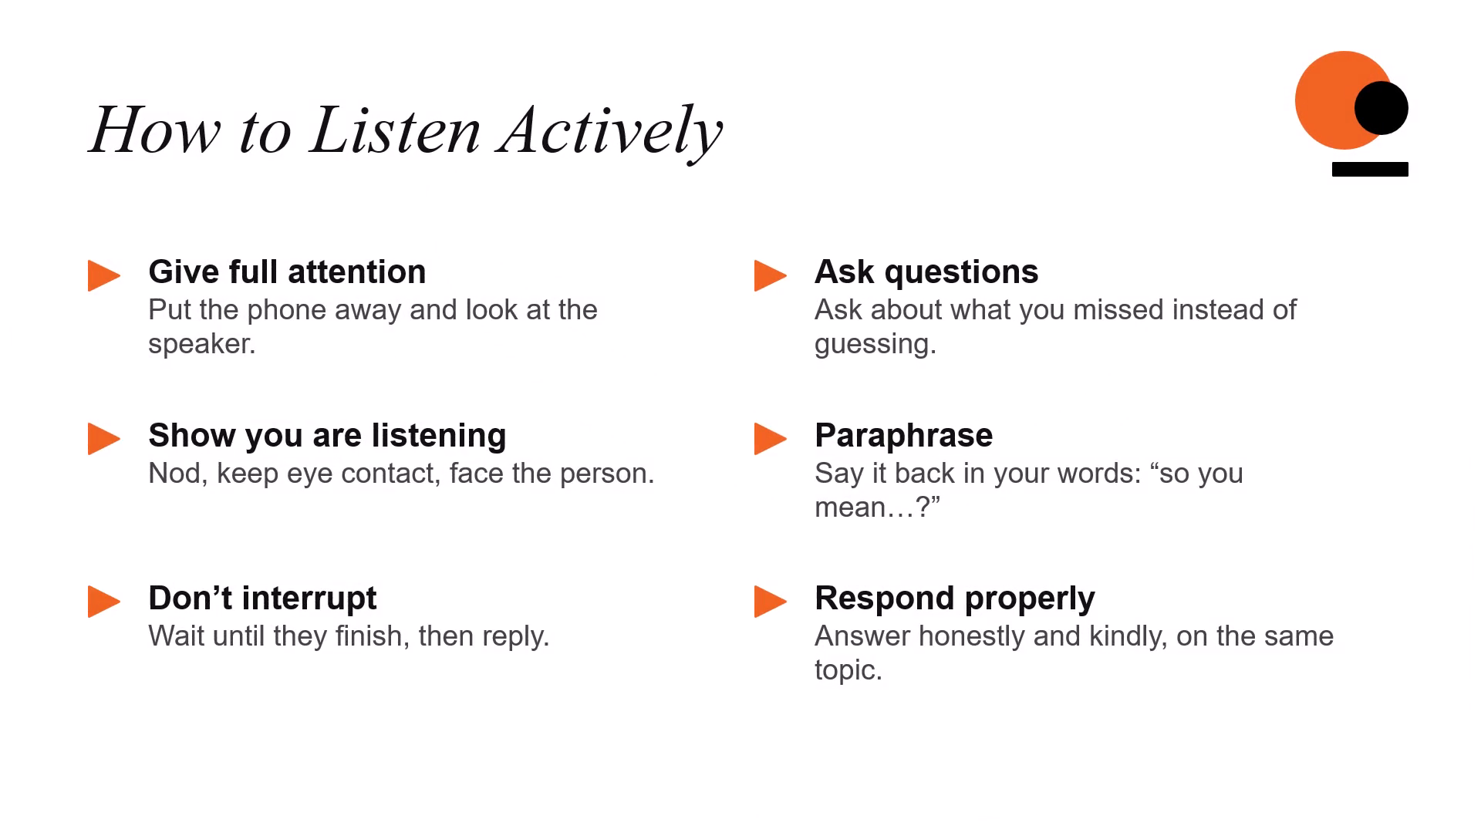
key("Right")
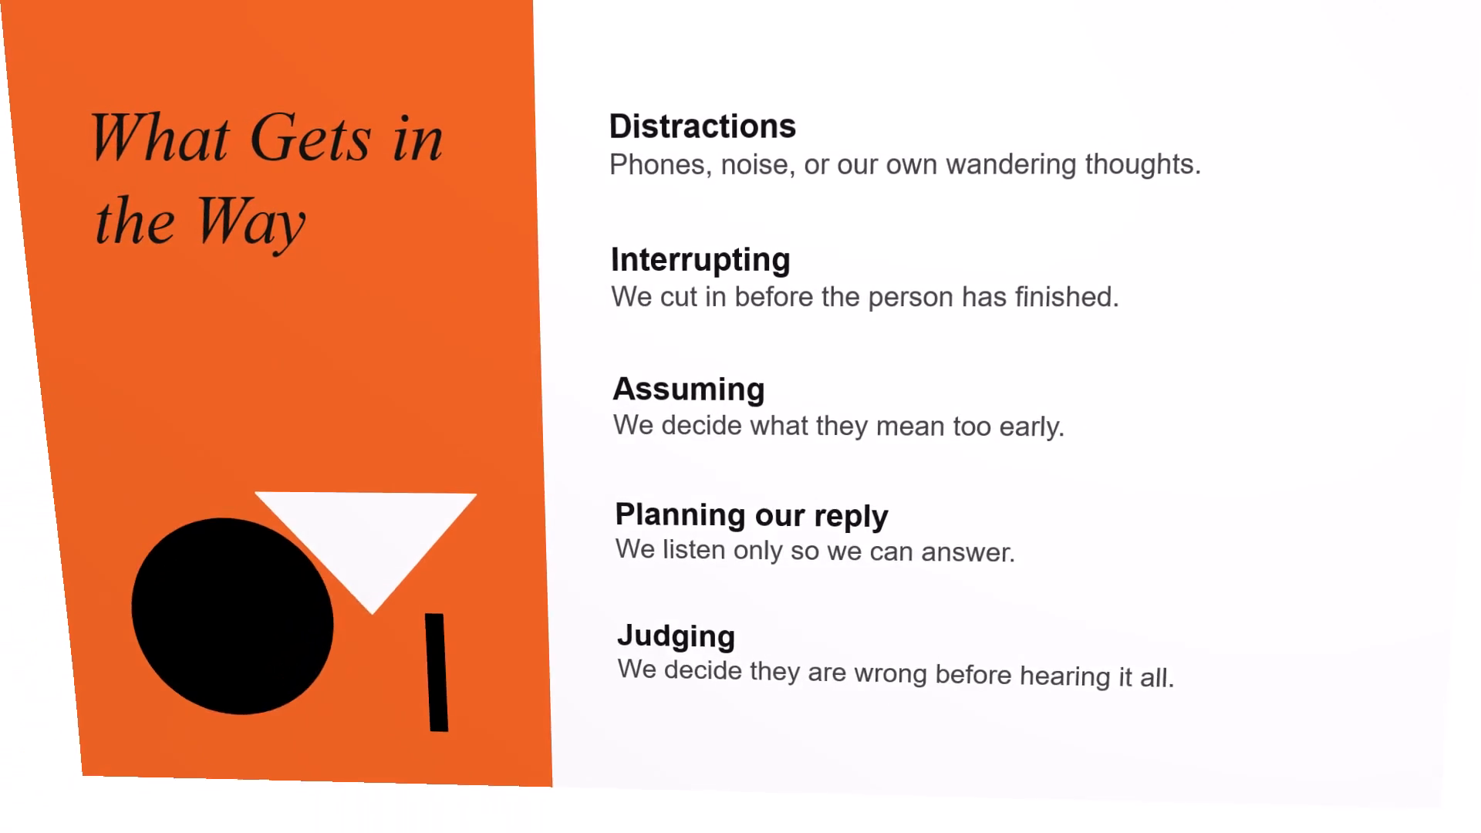
key("Escape")
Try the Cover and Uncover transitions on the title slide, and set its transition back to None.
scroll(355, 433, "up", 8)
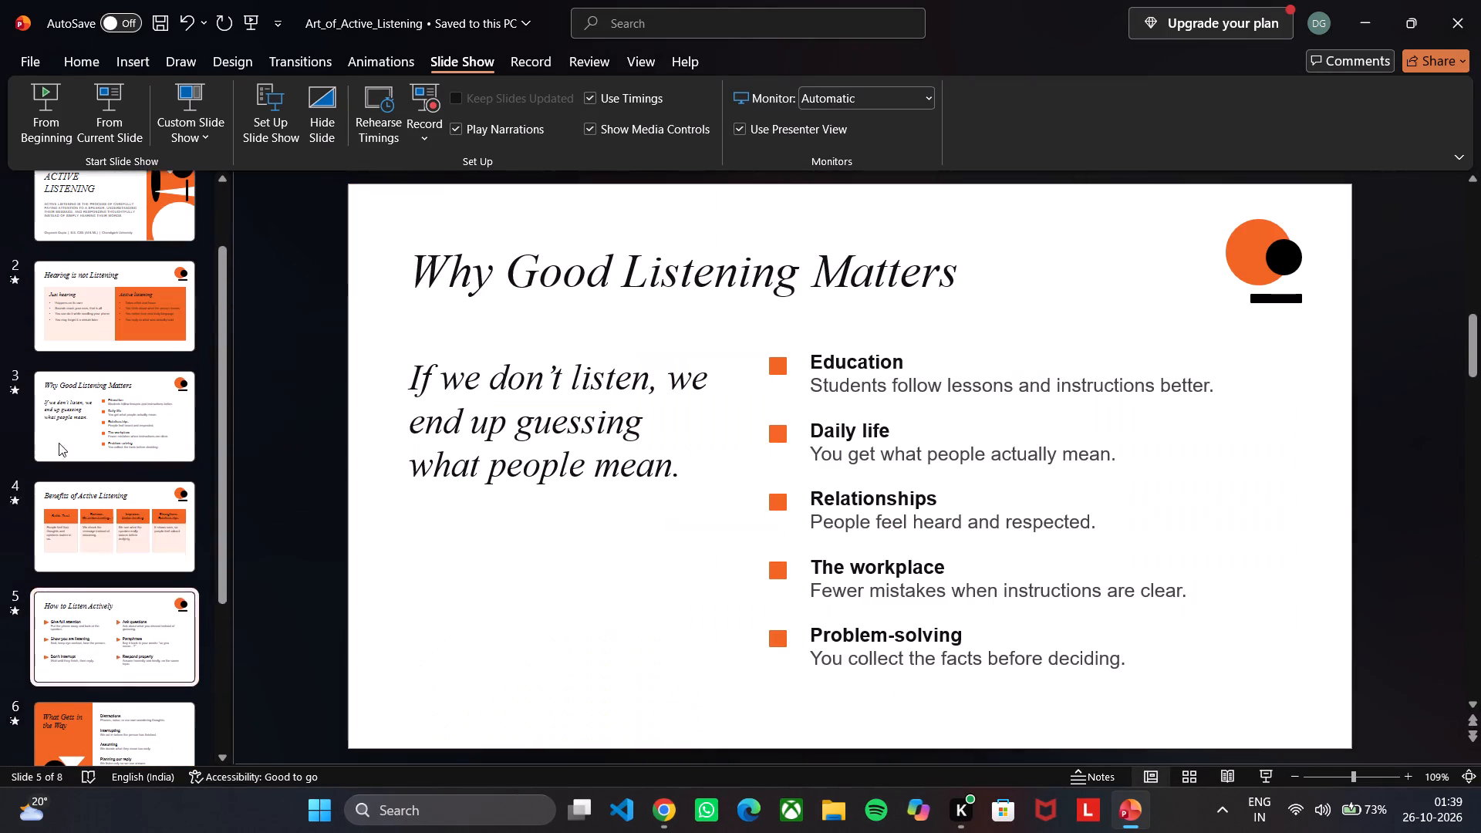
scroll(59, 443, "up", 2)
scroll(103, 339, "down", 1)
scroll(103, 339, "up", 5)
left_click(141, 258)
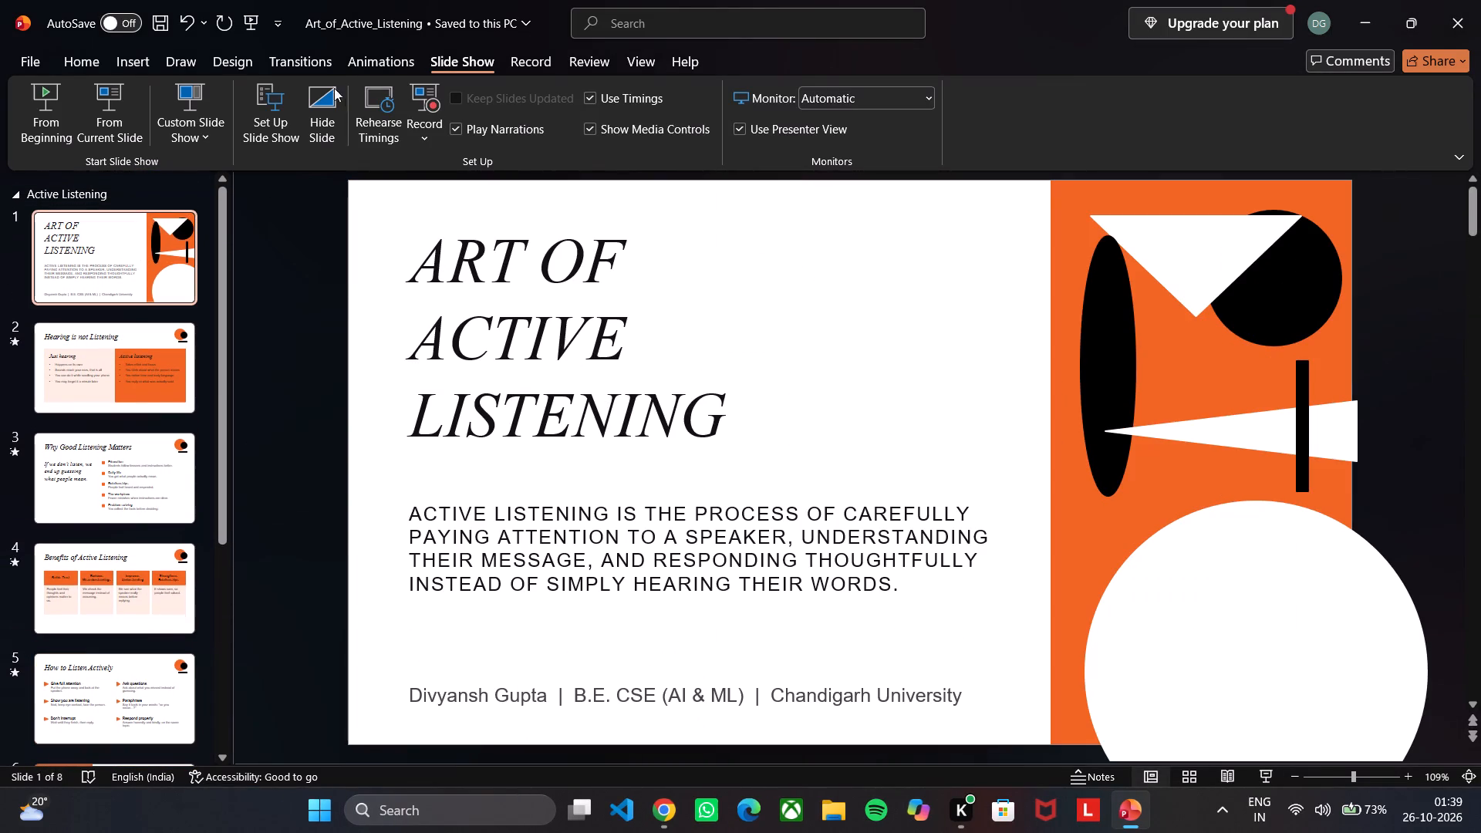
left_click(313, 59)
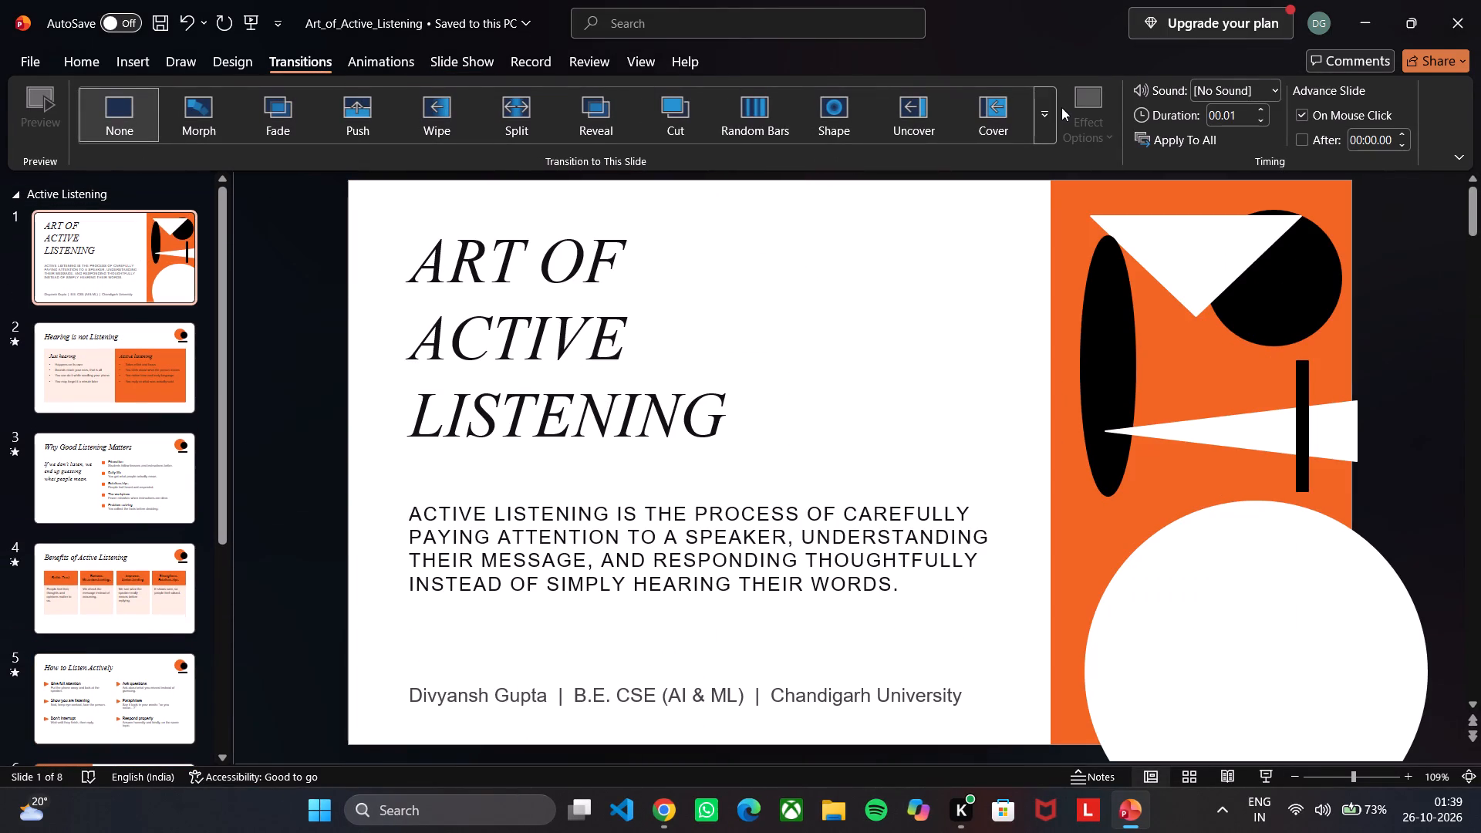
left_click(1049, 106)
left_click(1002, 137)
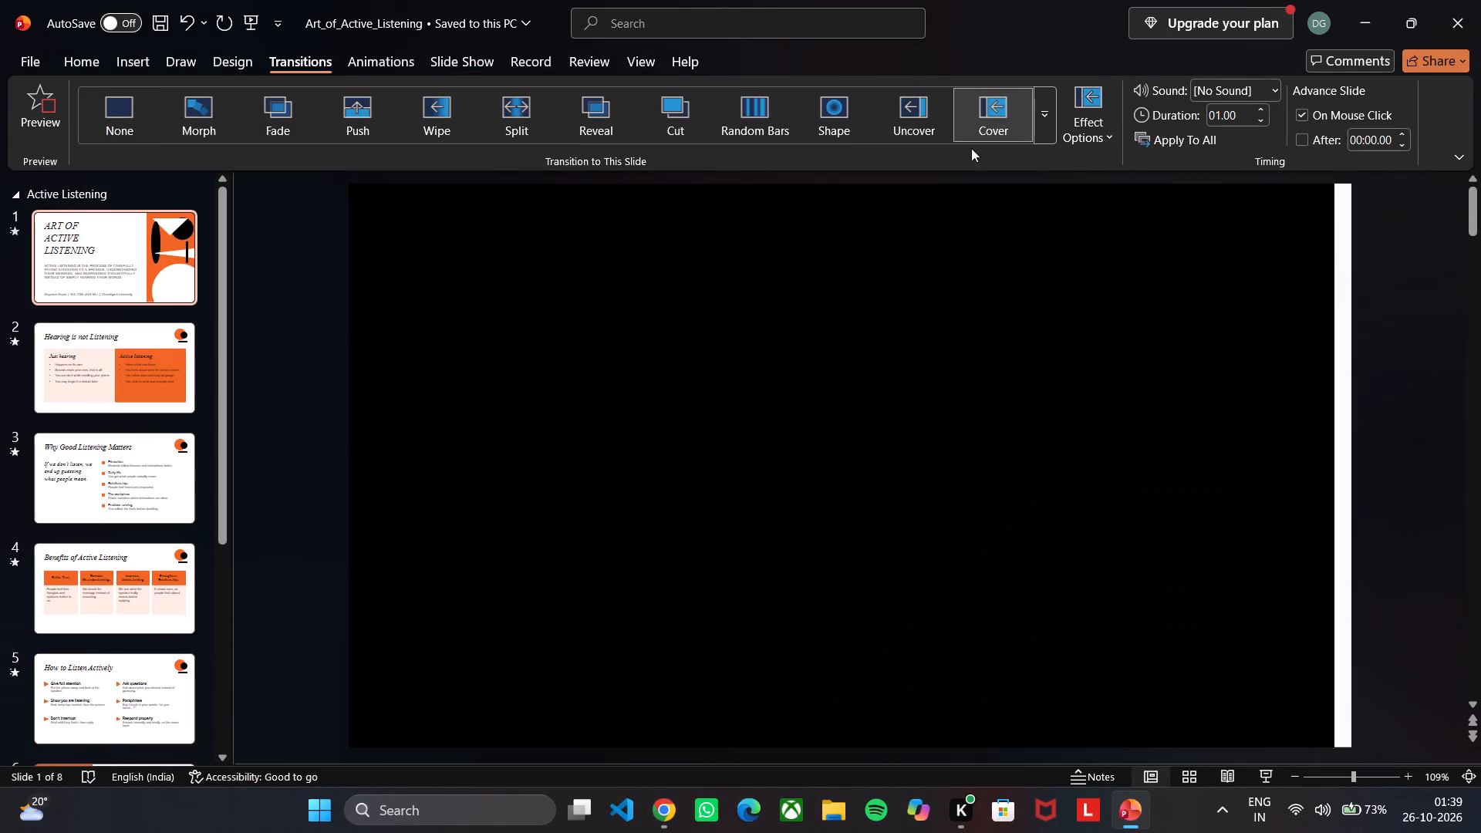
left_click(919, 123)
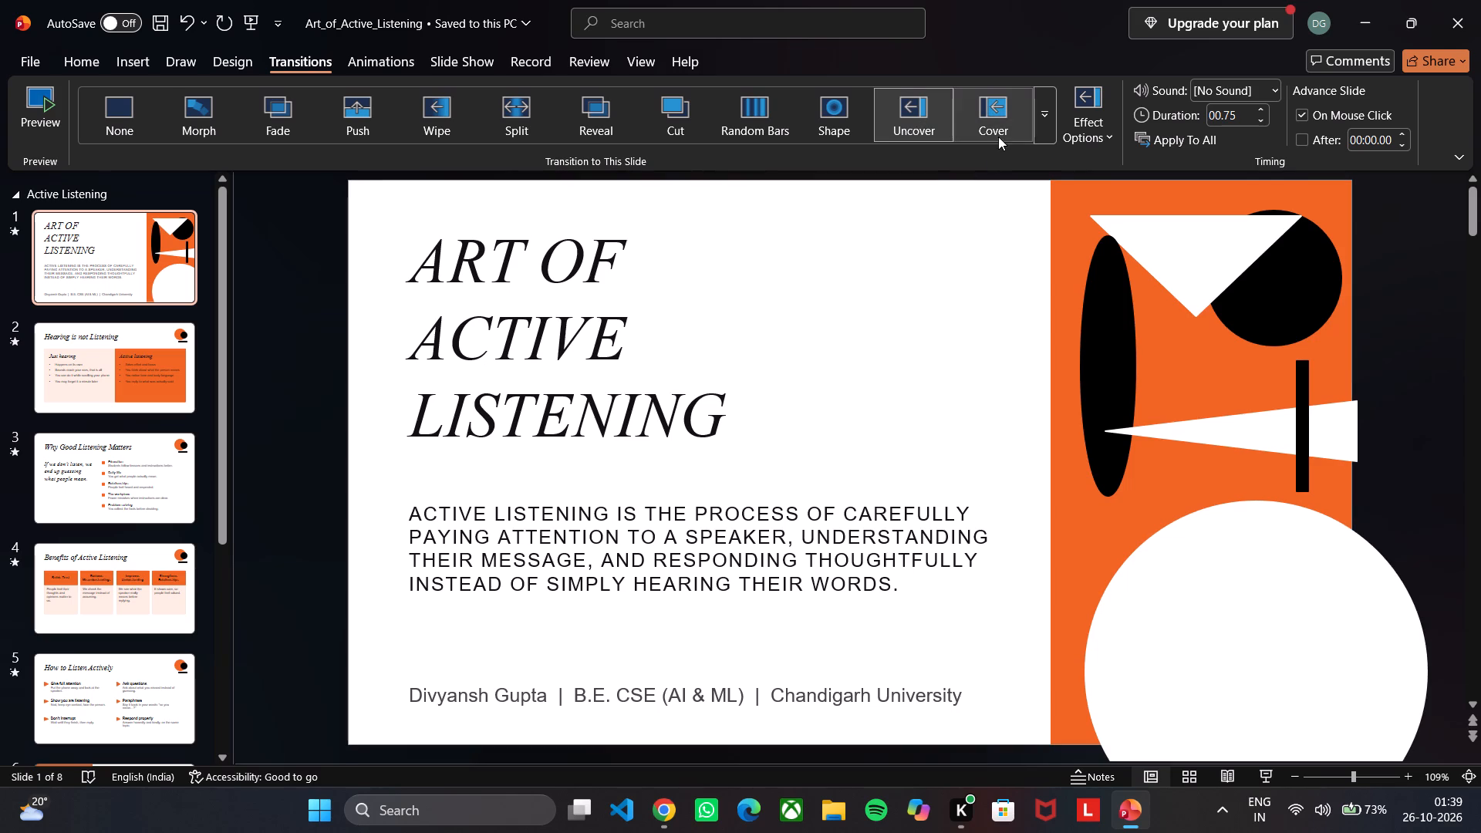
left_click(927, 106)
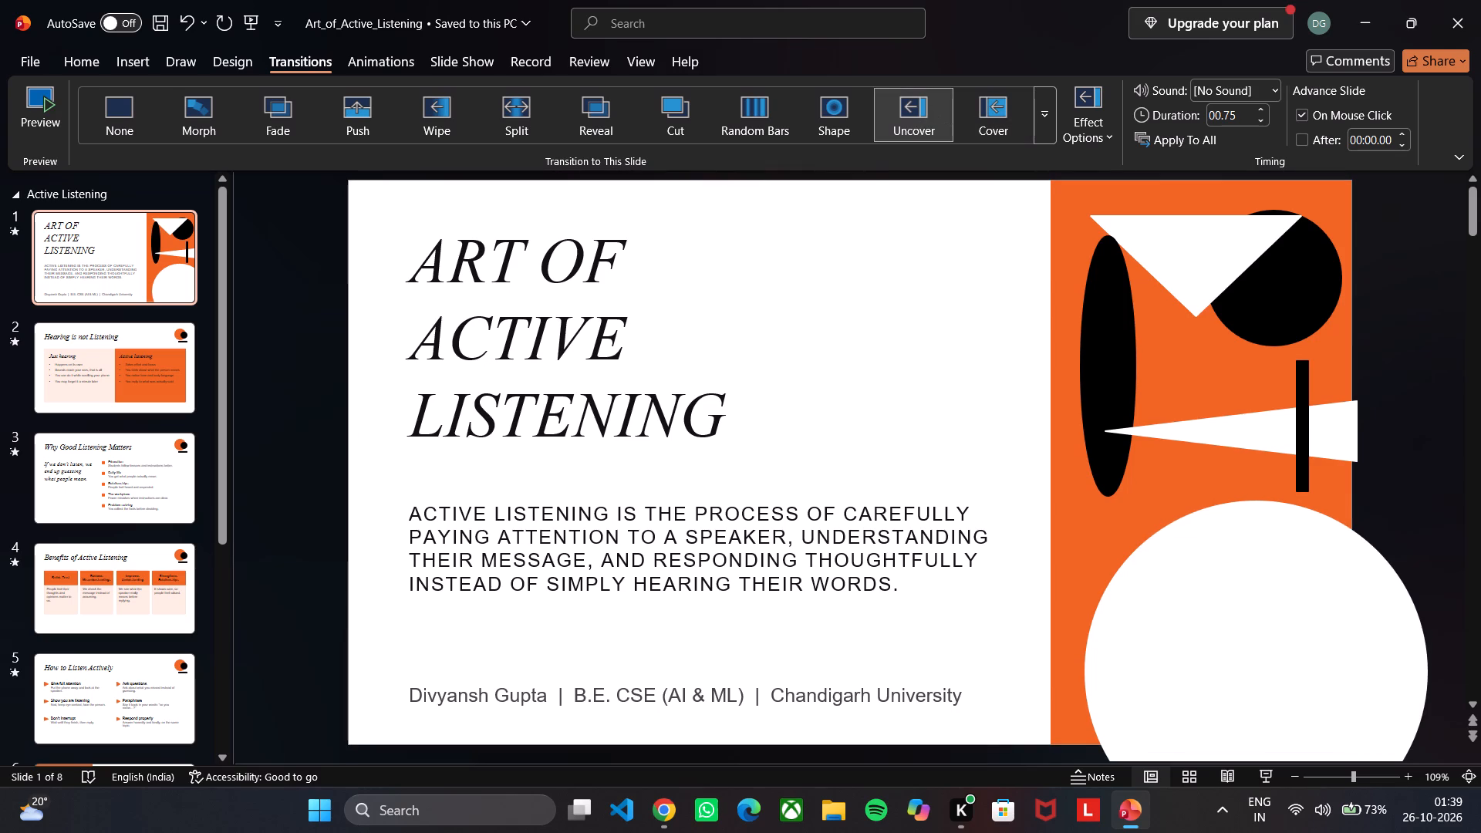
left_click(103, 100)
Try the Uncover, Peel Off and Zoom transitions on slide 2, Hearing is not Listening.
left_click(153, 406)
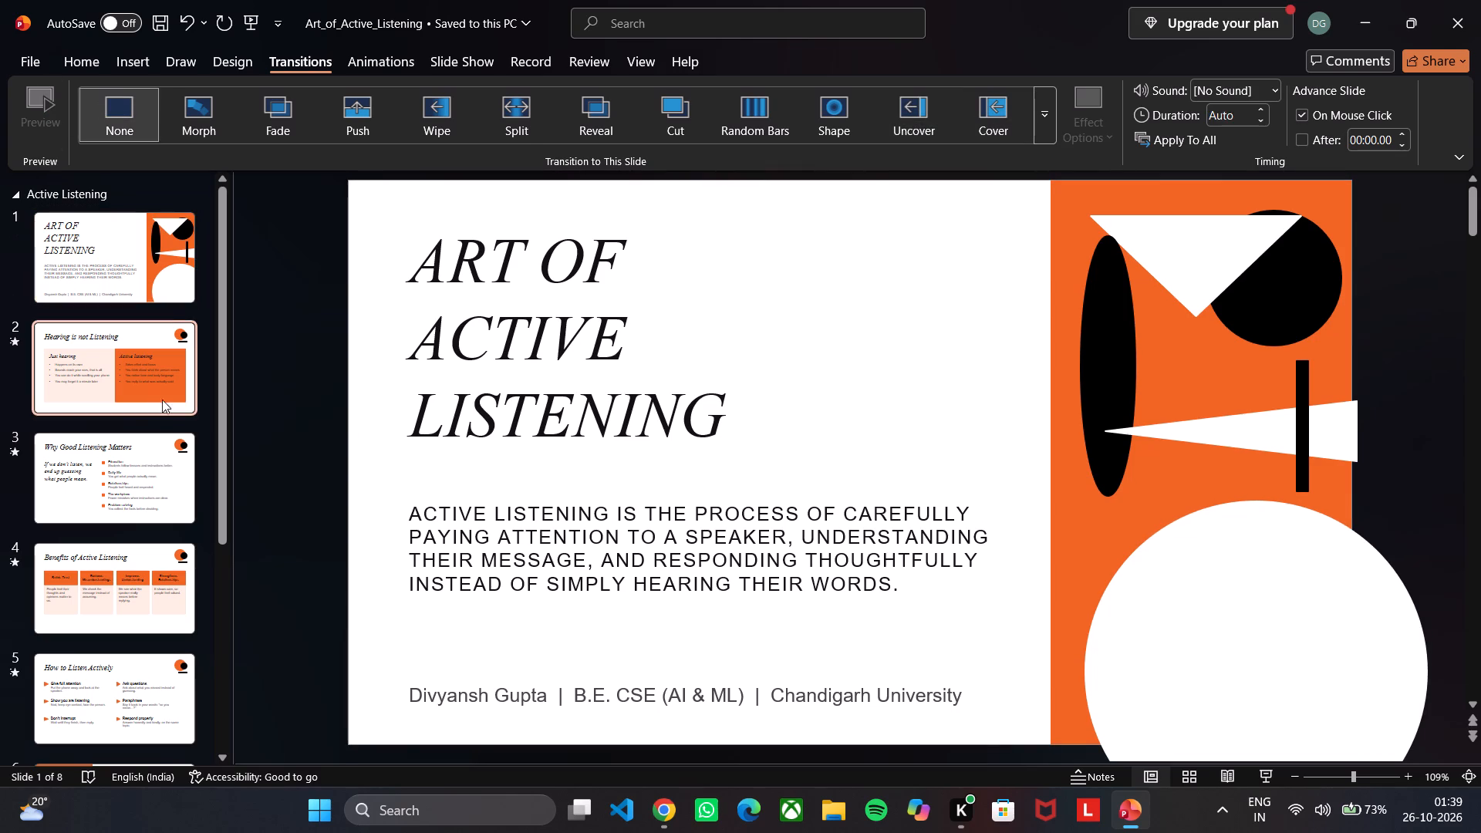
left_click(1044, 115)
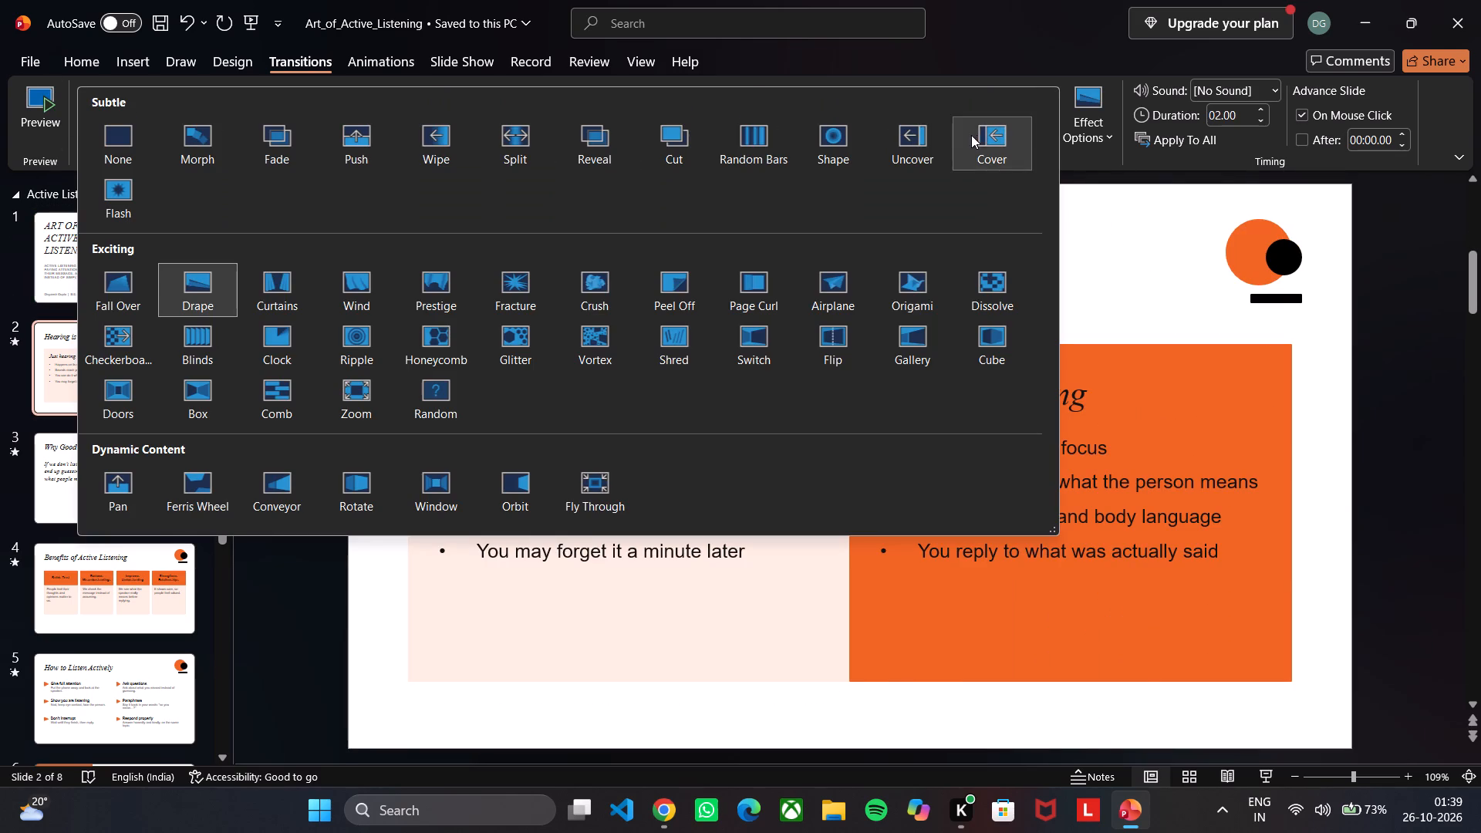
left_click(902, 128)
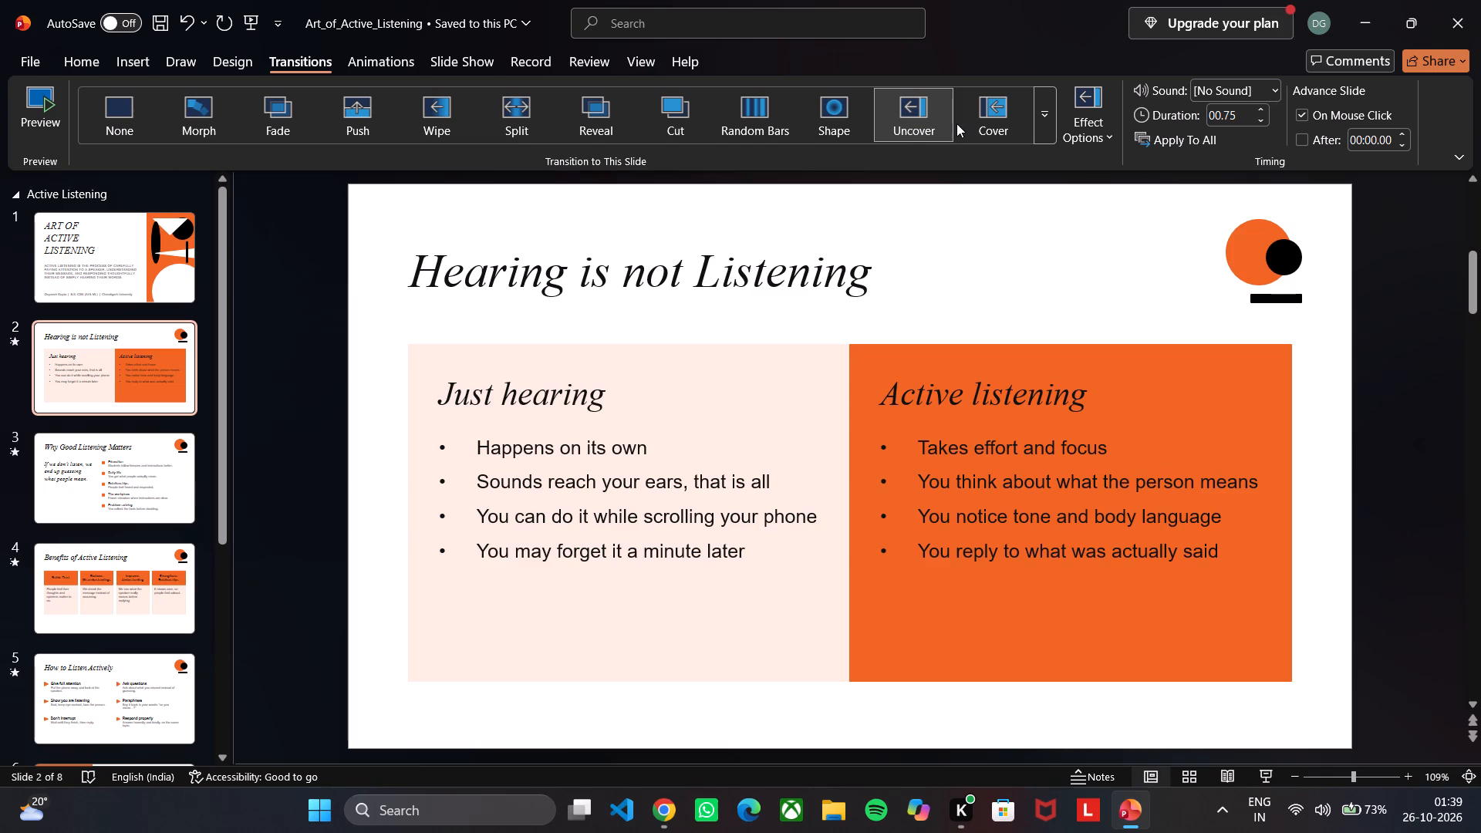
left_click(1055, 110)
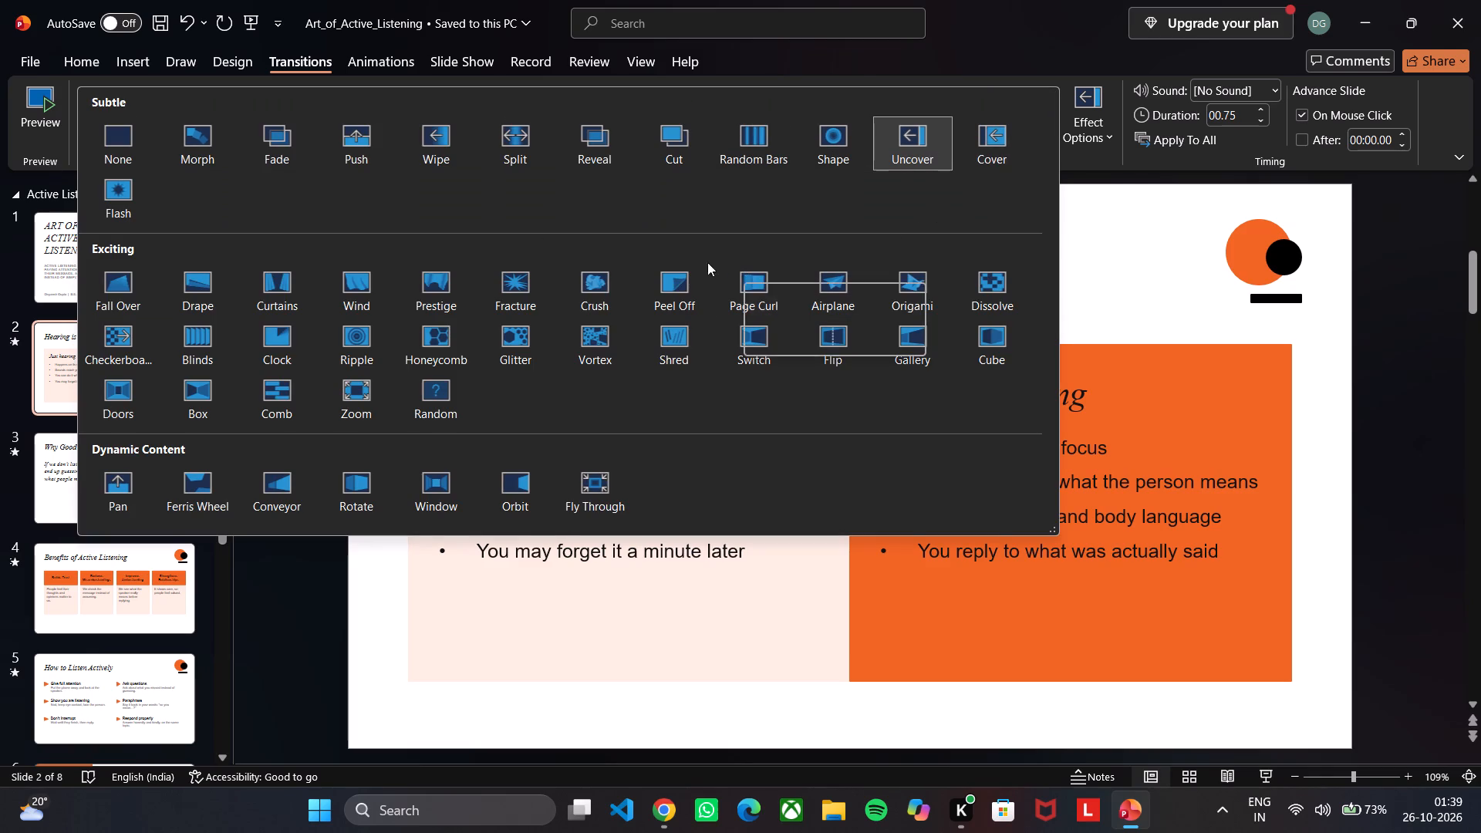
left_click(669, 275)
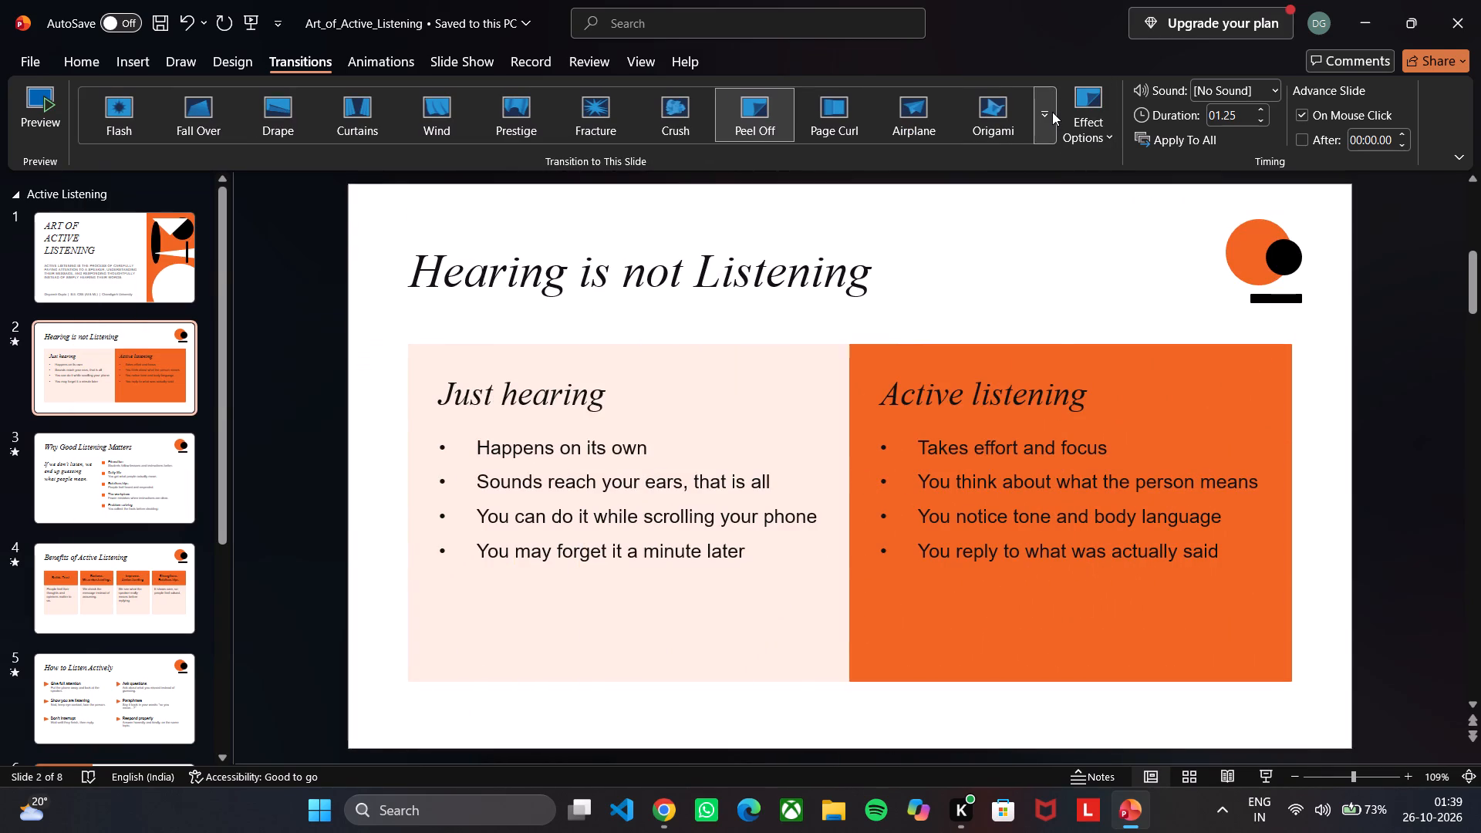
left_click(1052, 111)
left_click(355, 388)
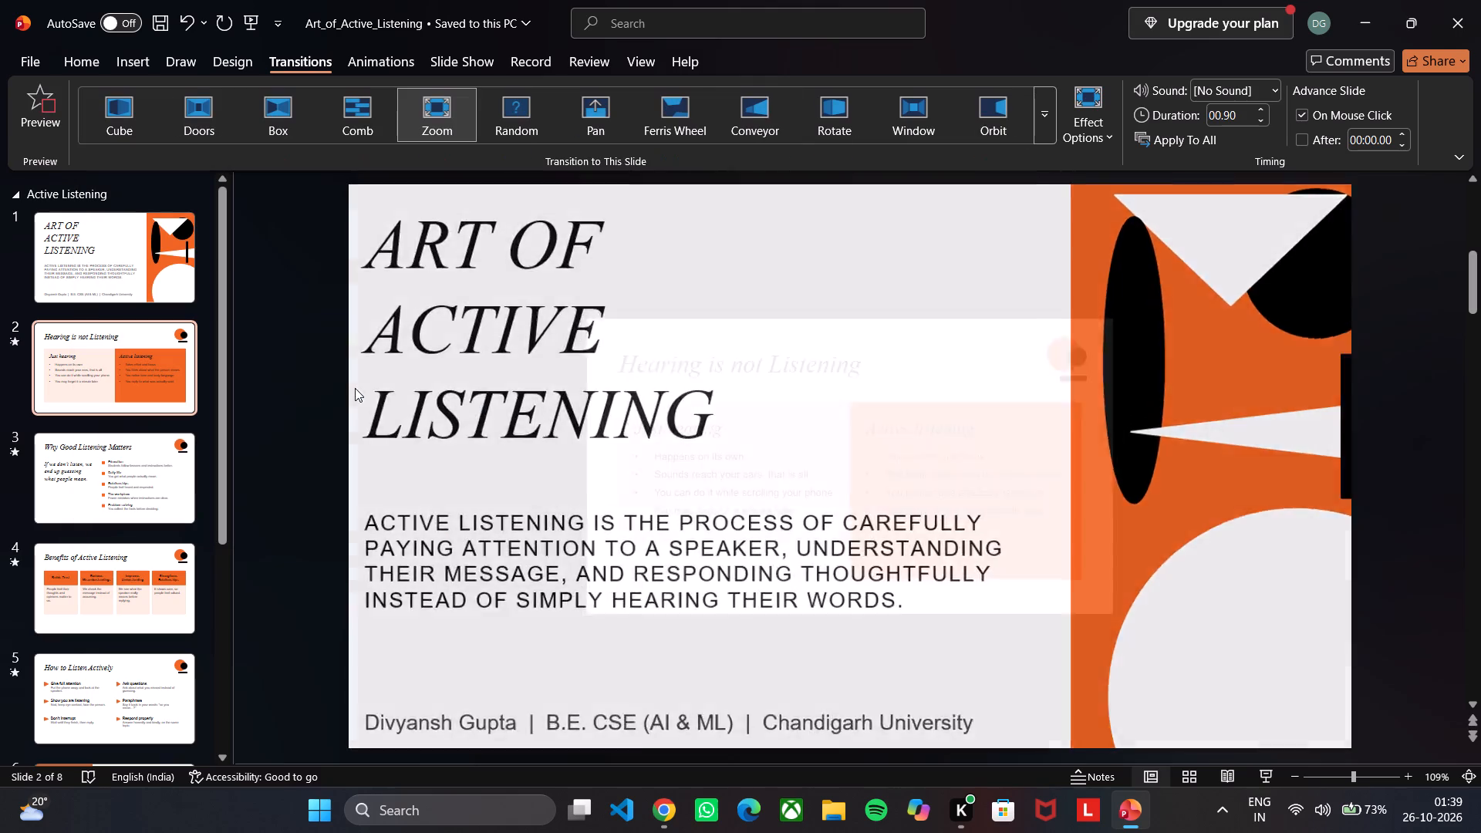
Apply the Ferris Wheel transition to slide 2, Hearing is not Listening.
left_click(1037, 106)
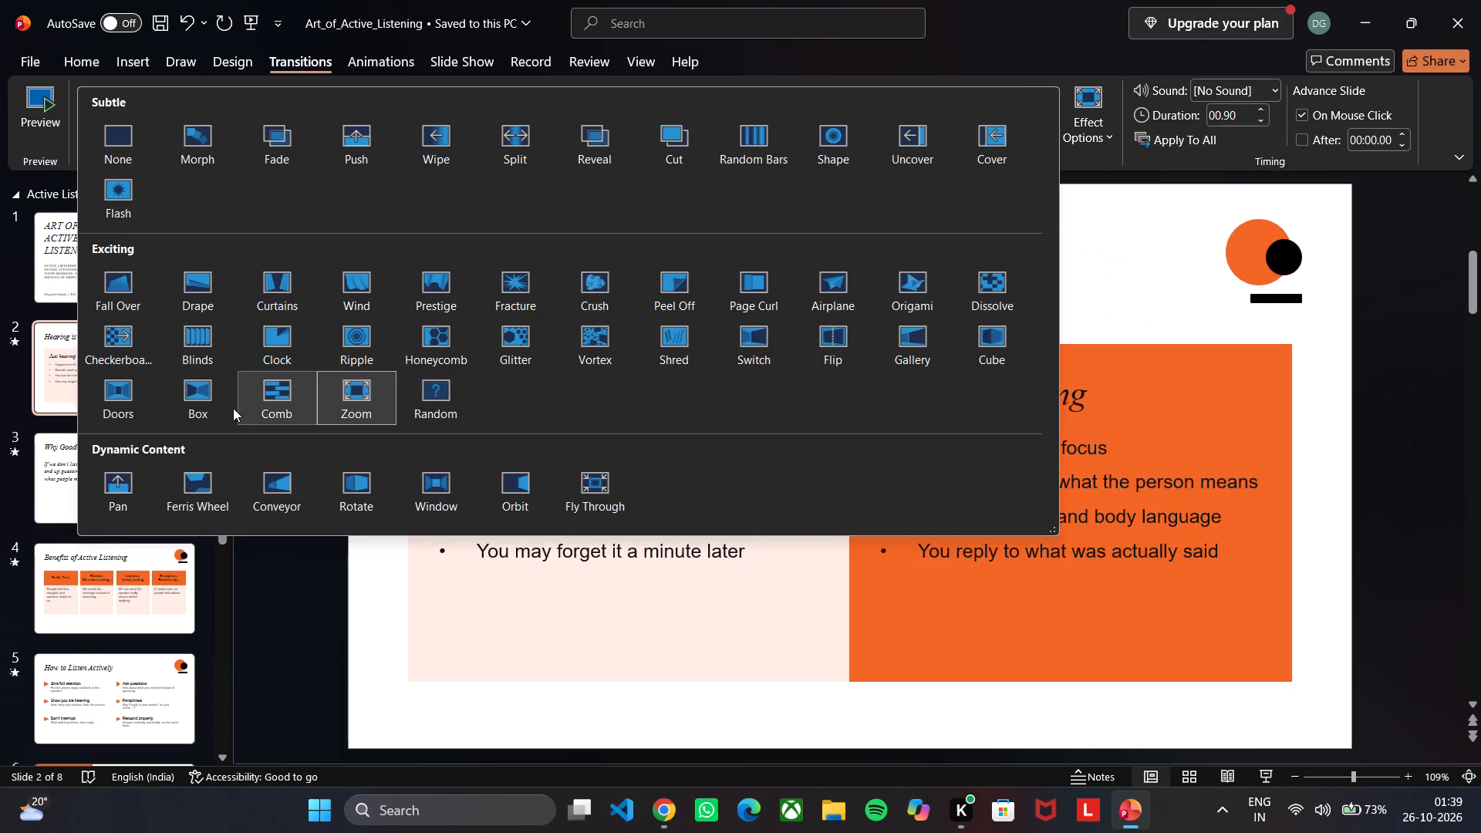
scroll(233, 408, "down", 3)
left_click(184, 489)
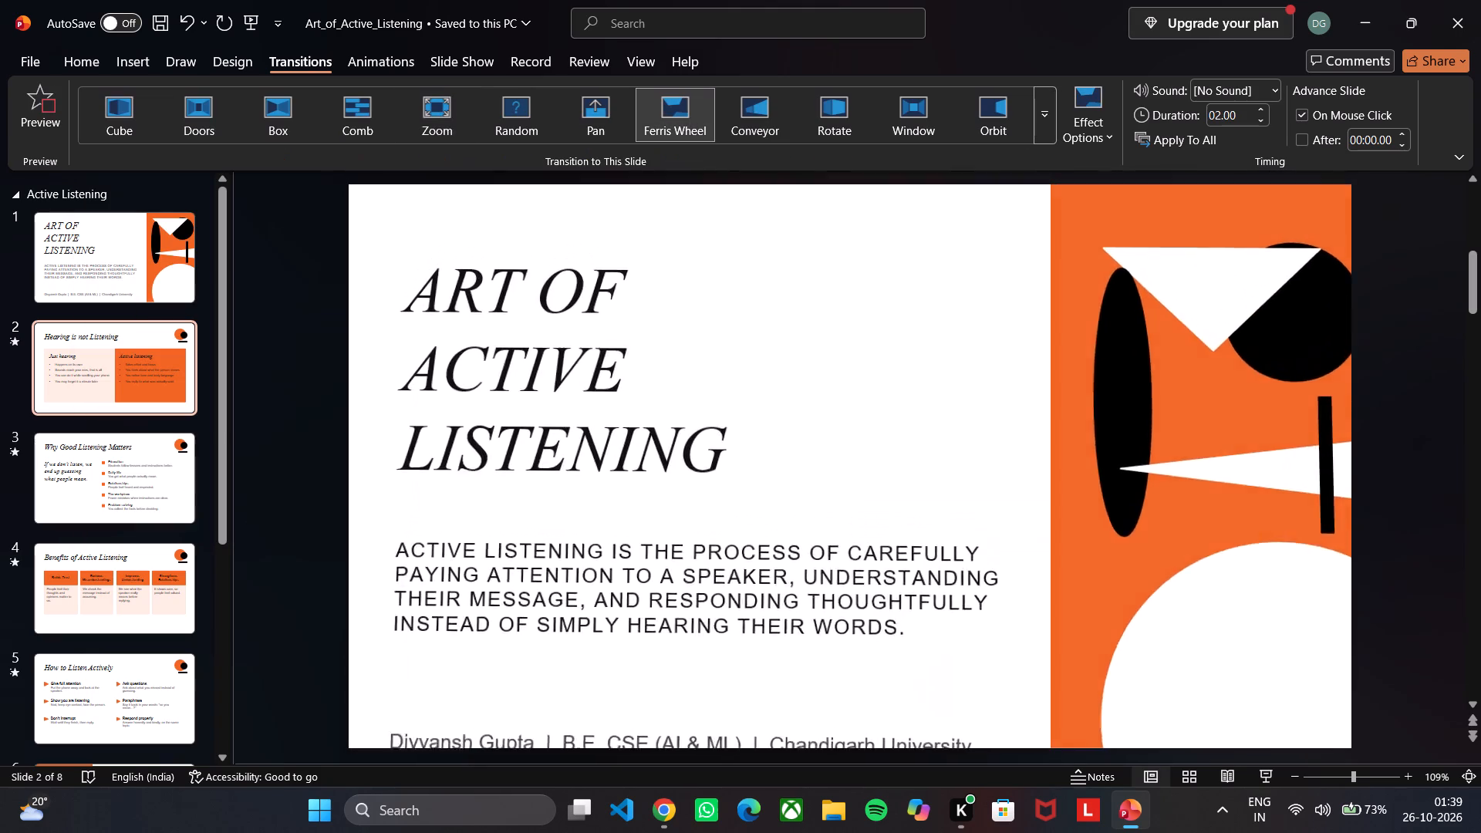
View the effect options available for slide 2's Ferris Wheel transition.
left_click(1086, 106)
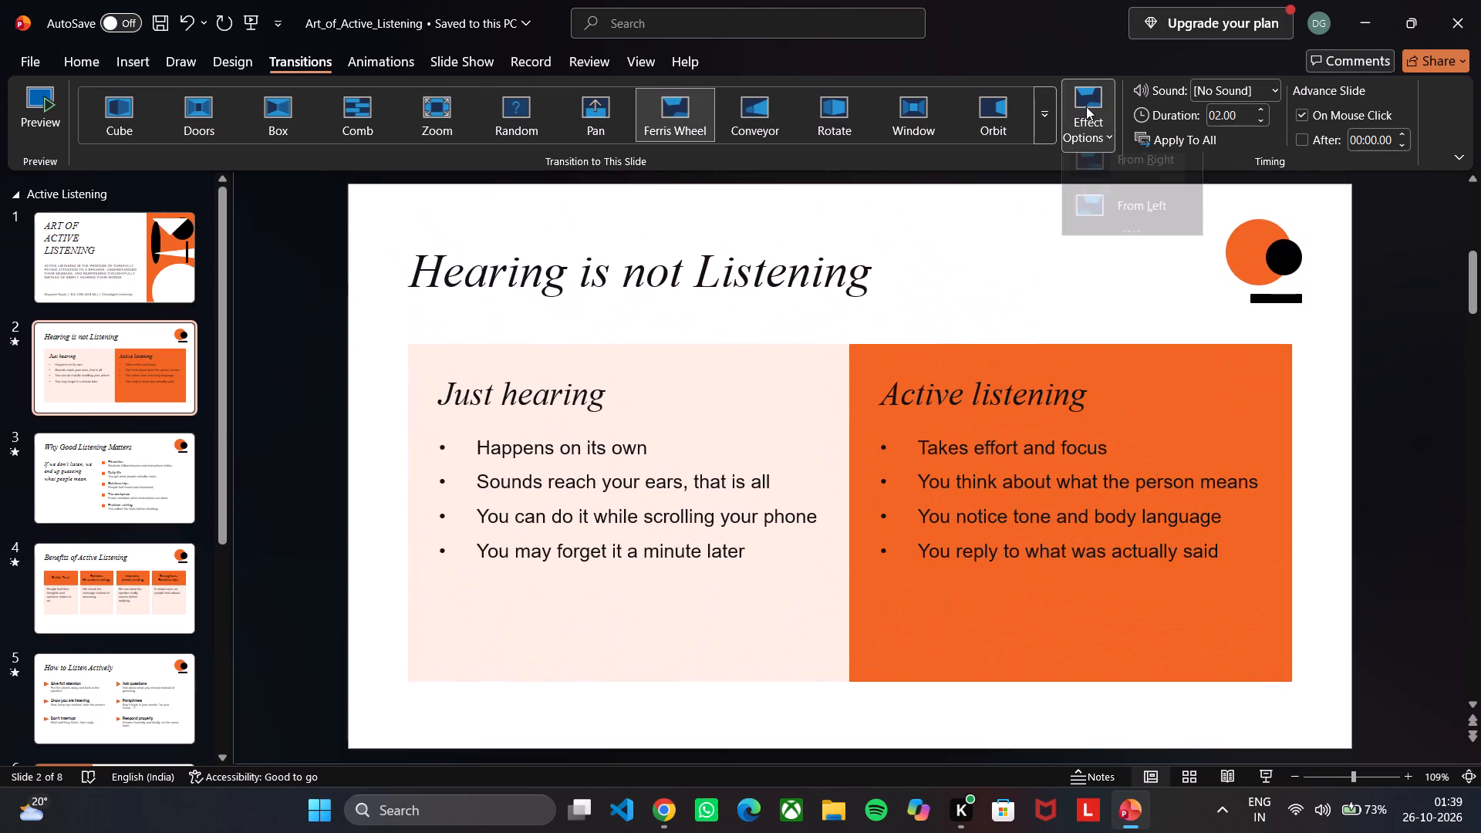
scroll(1131, 219, "down", 3)
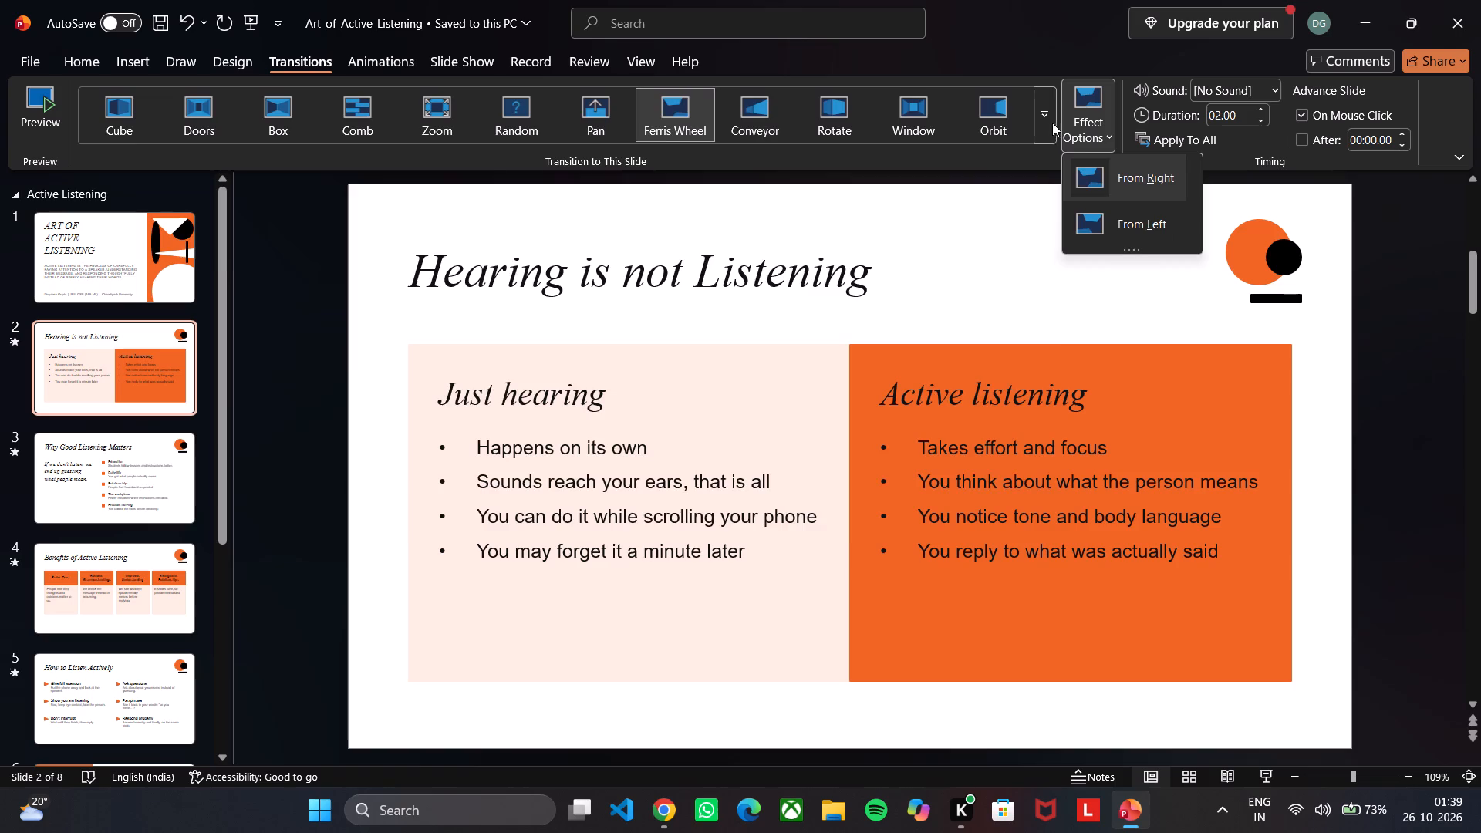
Apply the Page Curl transition to slide 2, Hearing is not Listening.
left_click(1035, 106)
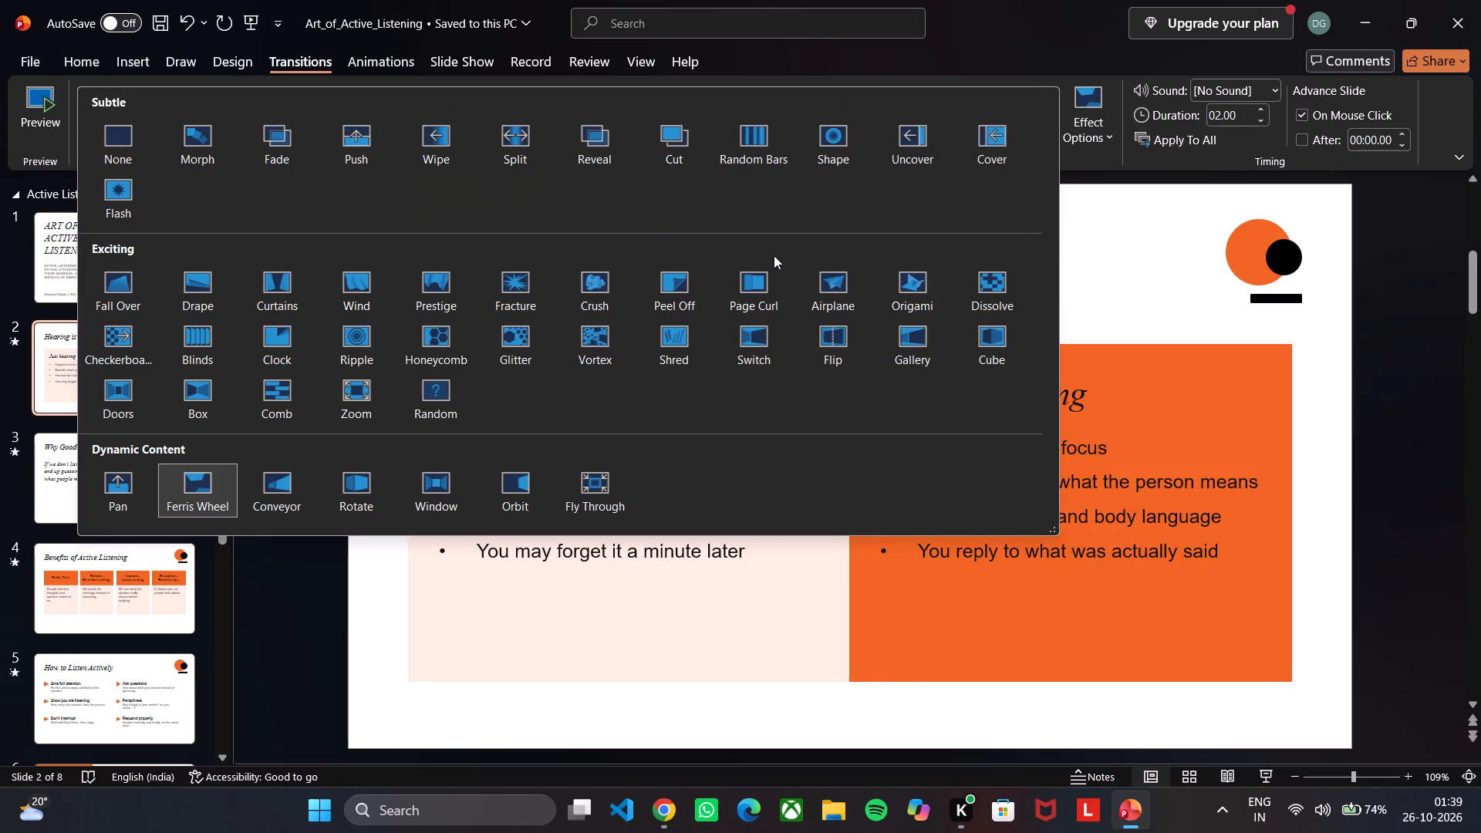
left_click(767, 277)
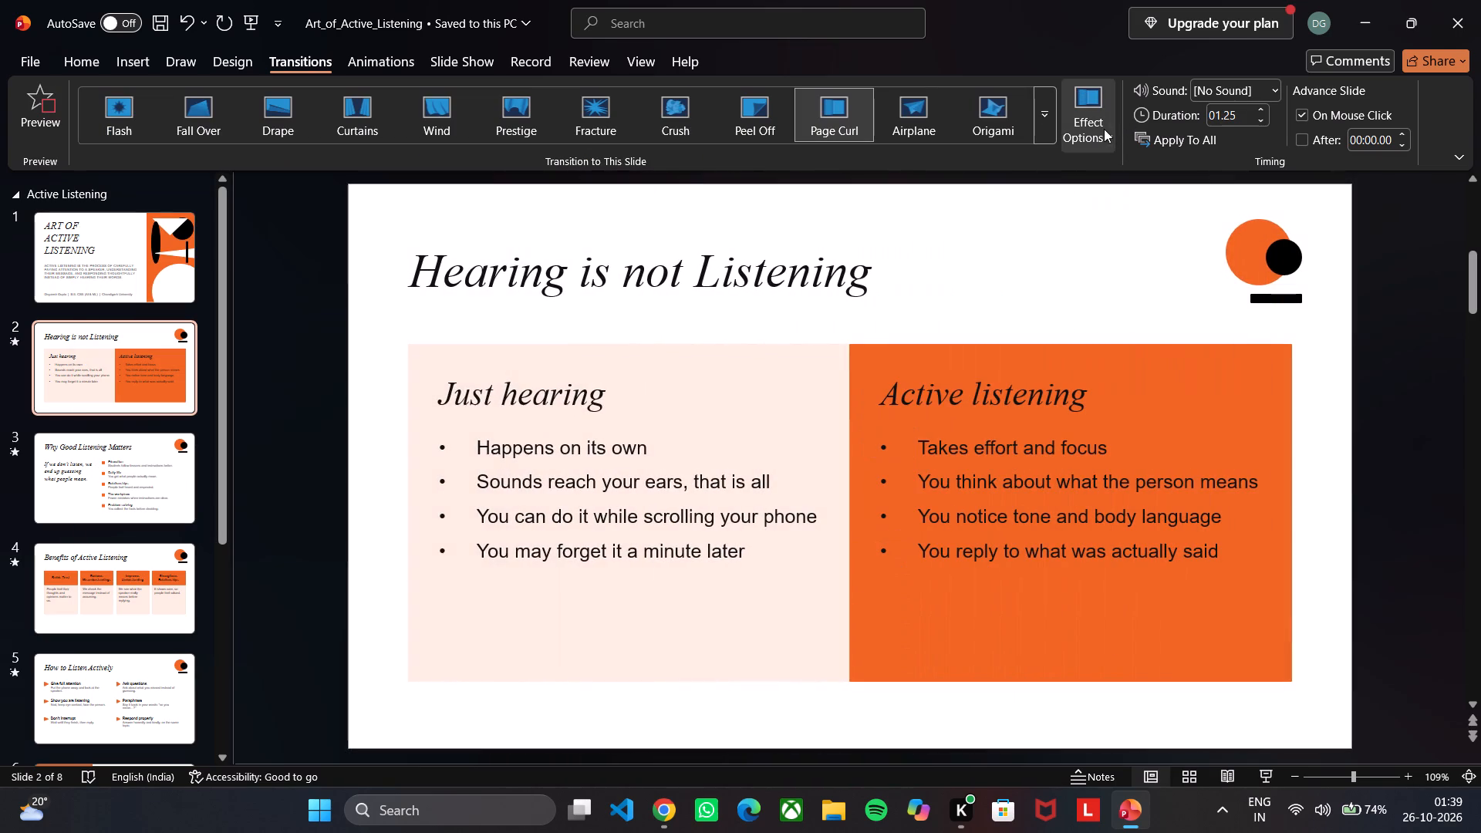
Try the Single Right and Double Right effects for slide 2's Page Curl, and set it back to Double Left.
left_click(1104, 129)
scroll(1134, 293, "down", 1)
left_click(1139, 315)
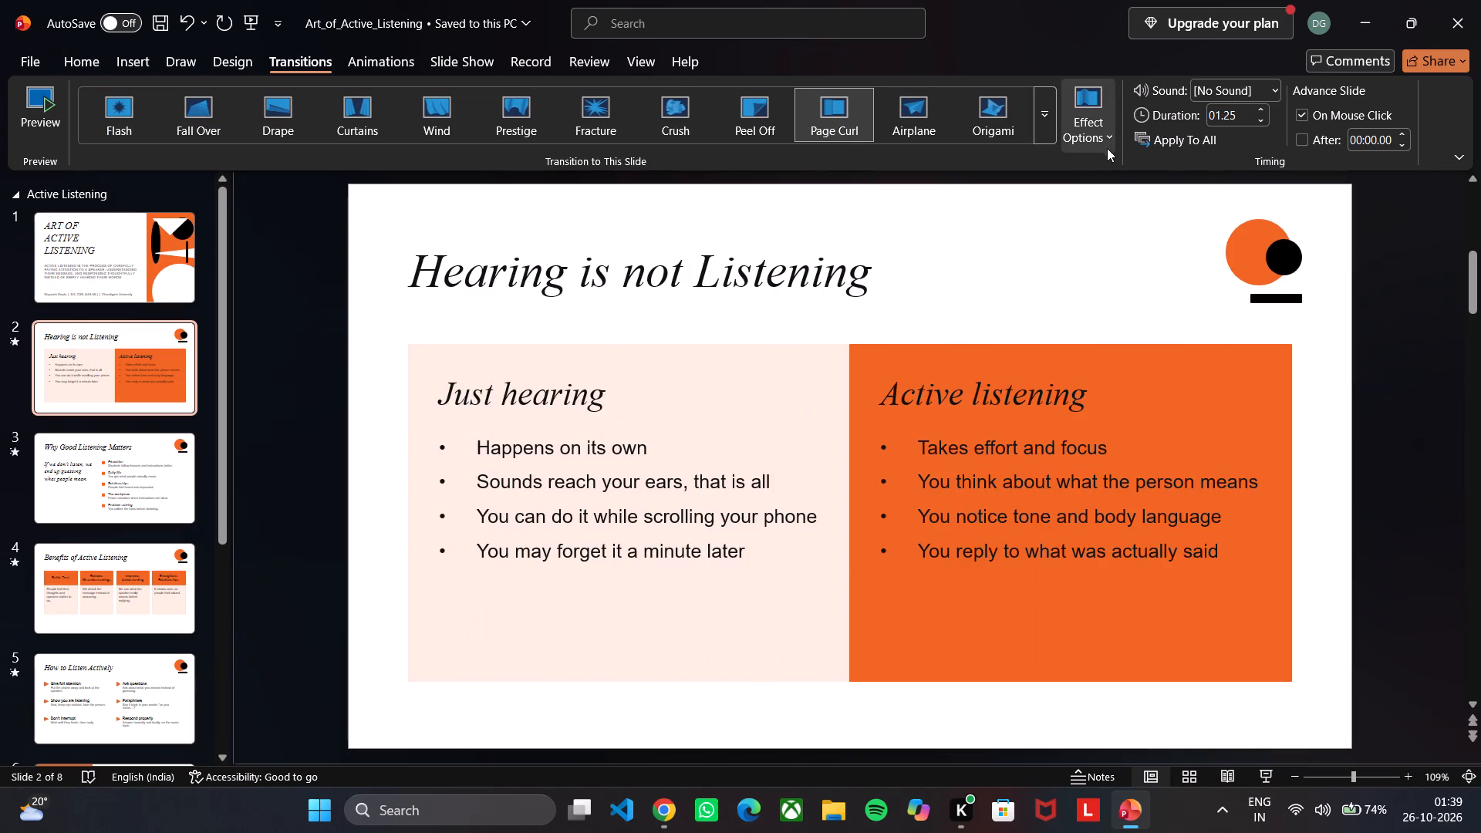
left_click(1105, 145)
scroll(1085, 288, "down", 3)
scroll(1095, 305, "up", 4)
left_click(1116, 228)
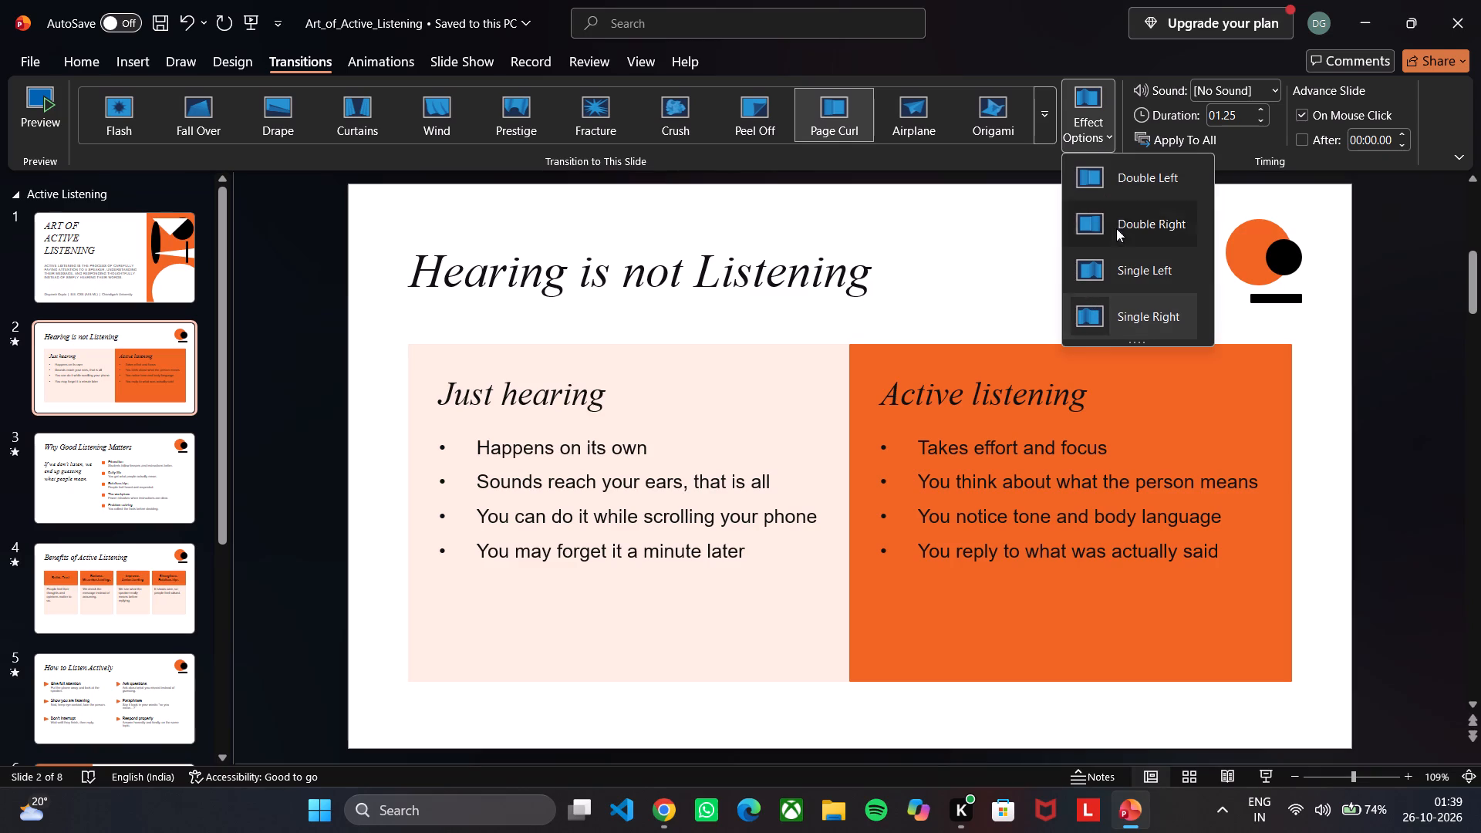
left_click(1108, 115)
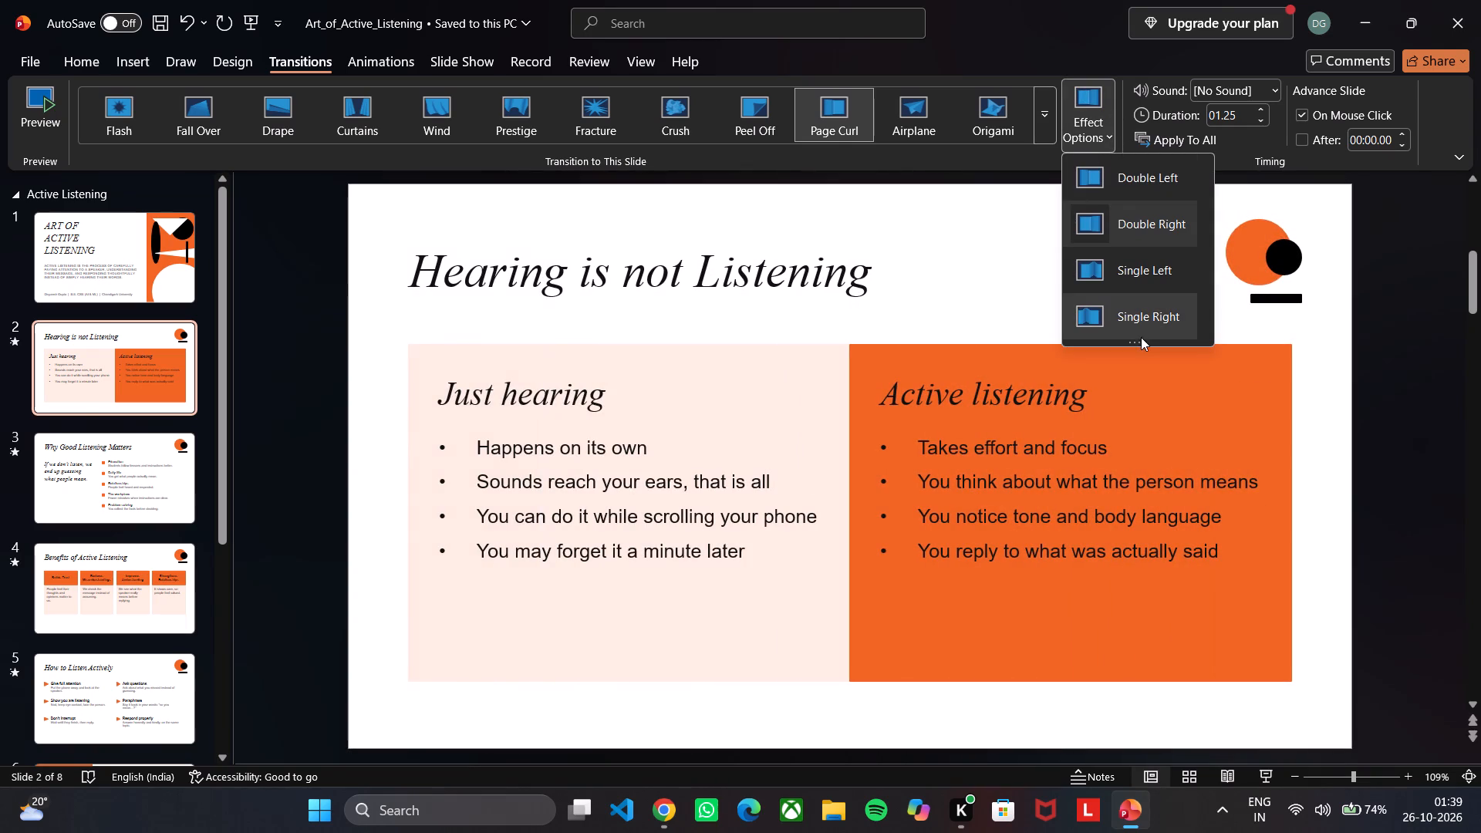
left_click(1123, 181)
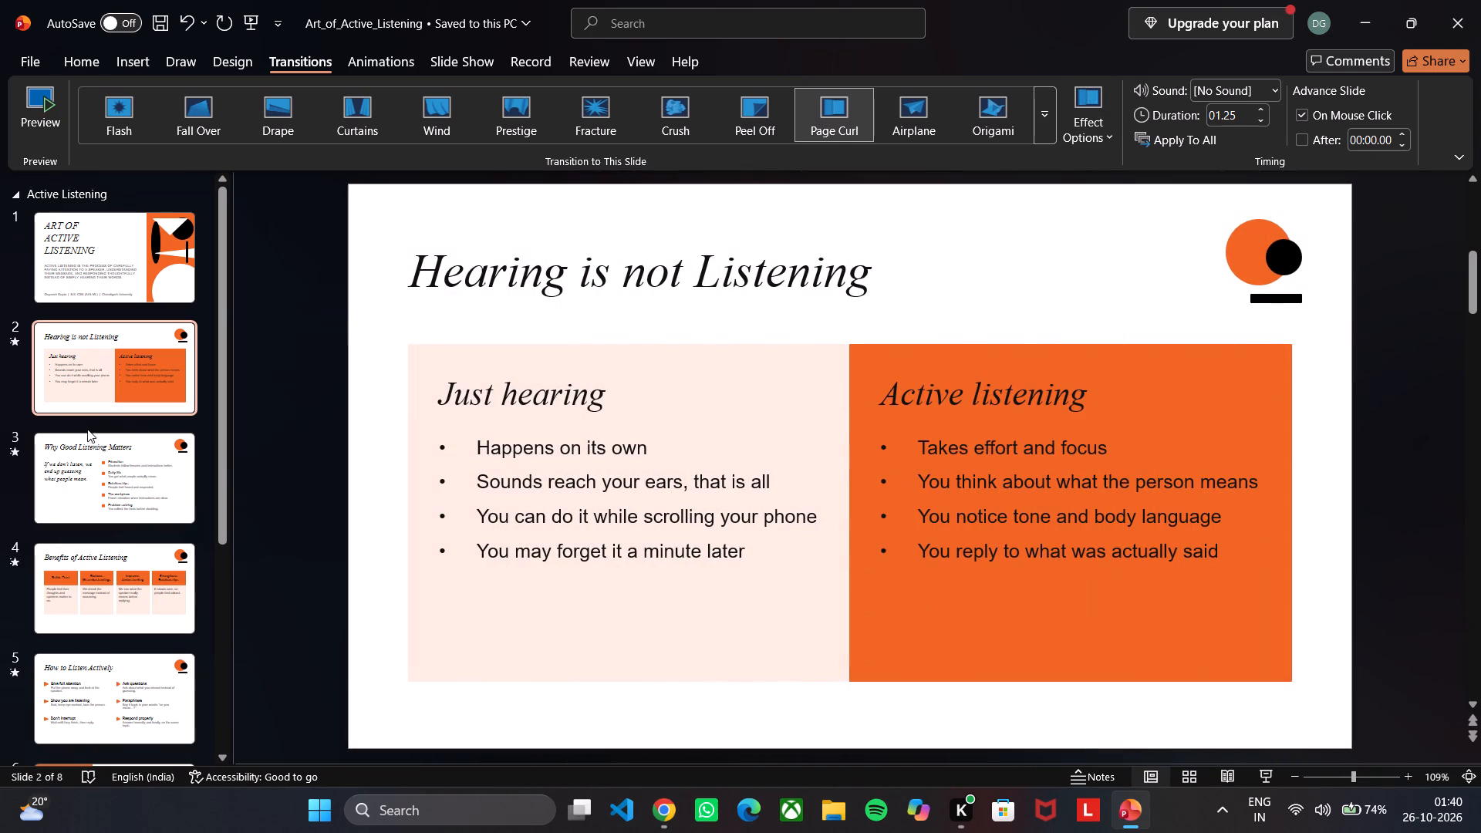
Apply the Page Curl transition to slides 3, 4 and 5, from Why Good Listening Matters to How to Listen Actively.
left_click(126, 466)
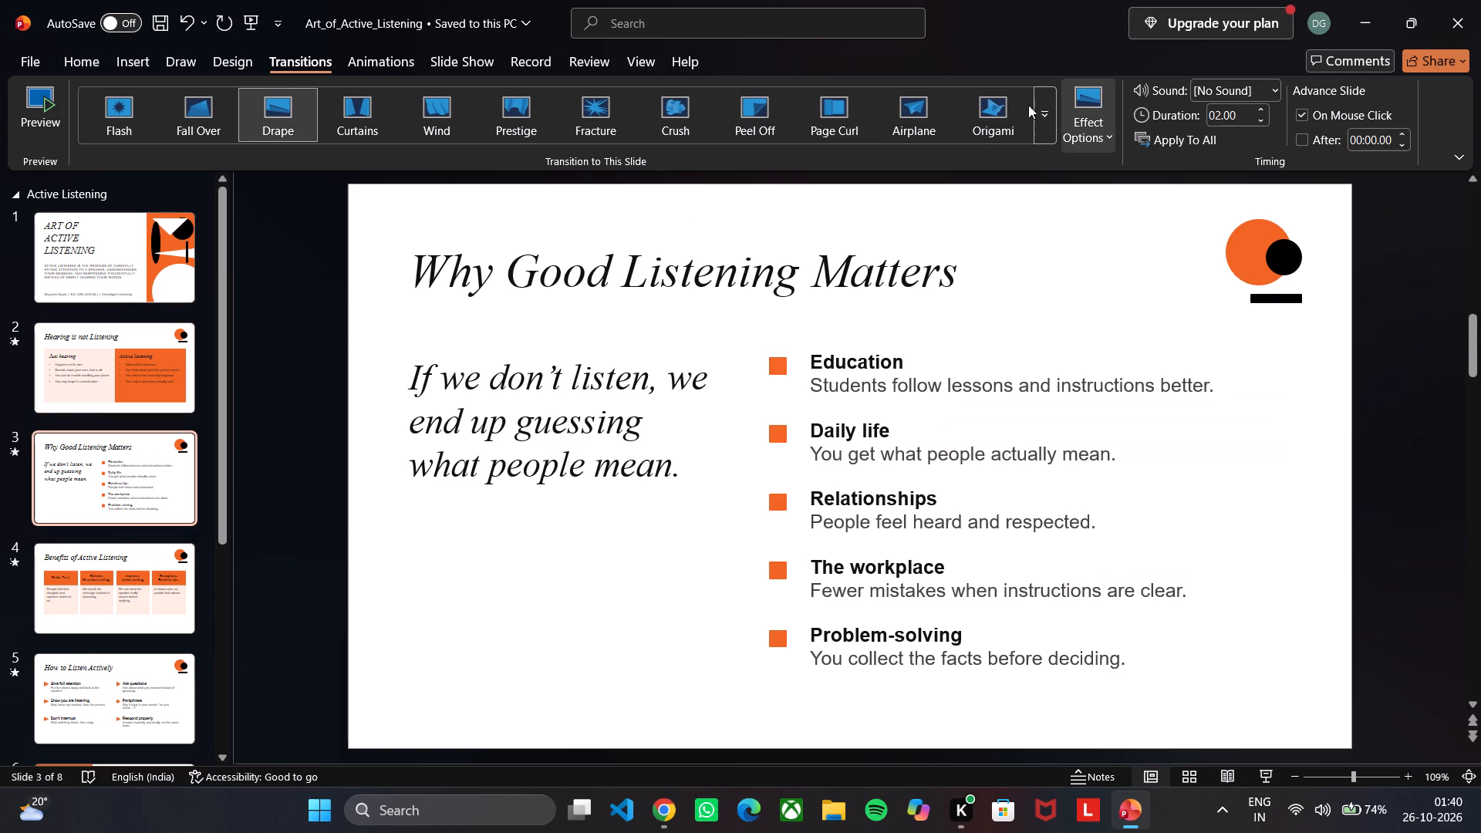
left_click(1051, 118)
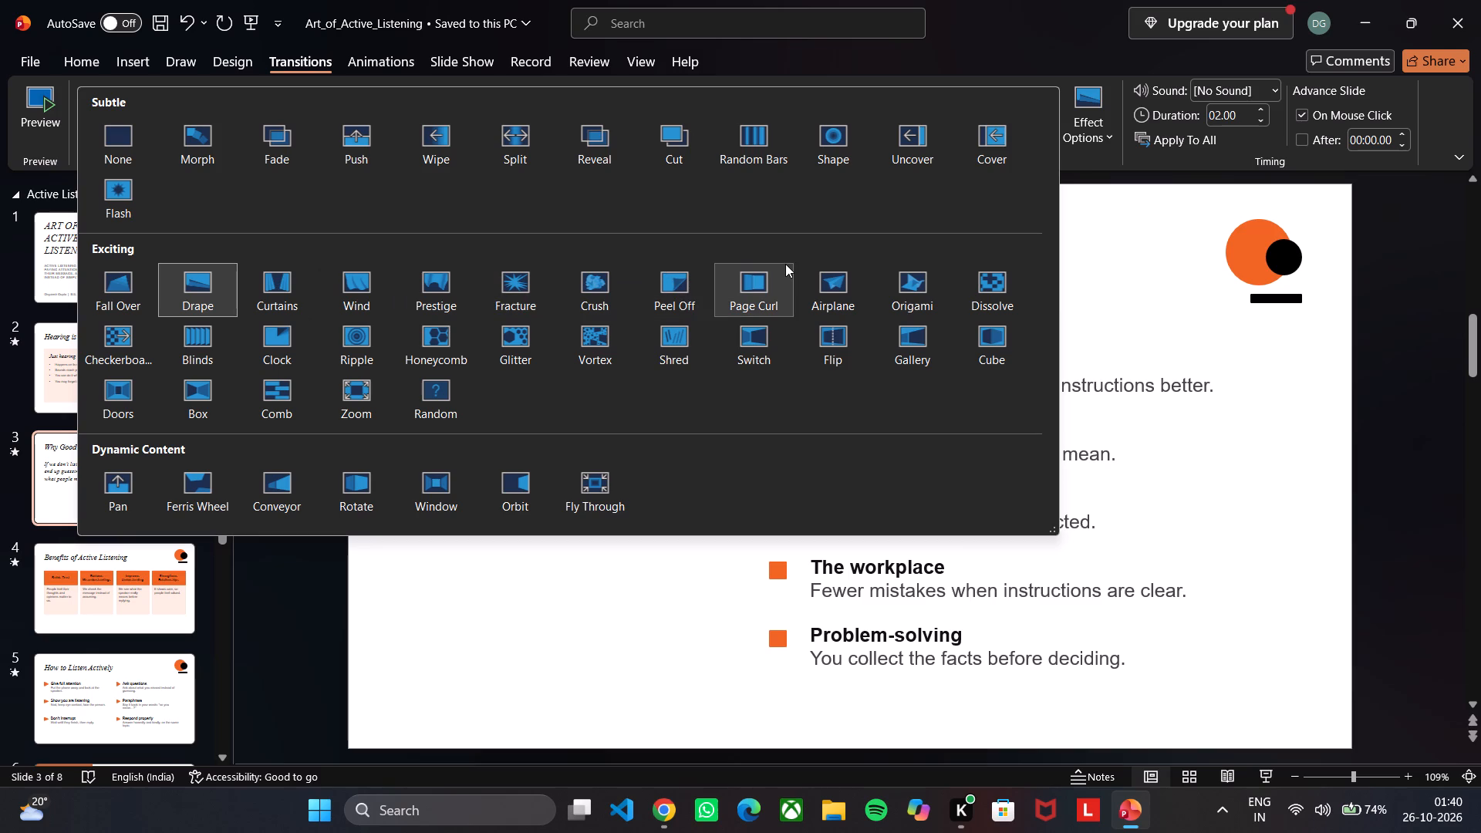
left_click(754, 273)
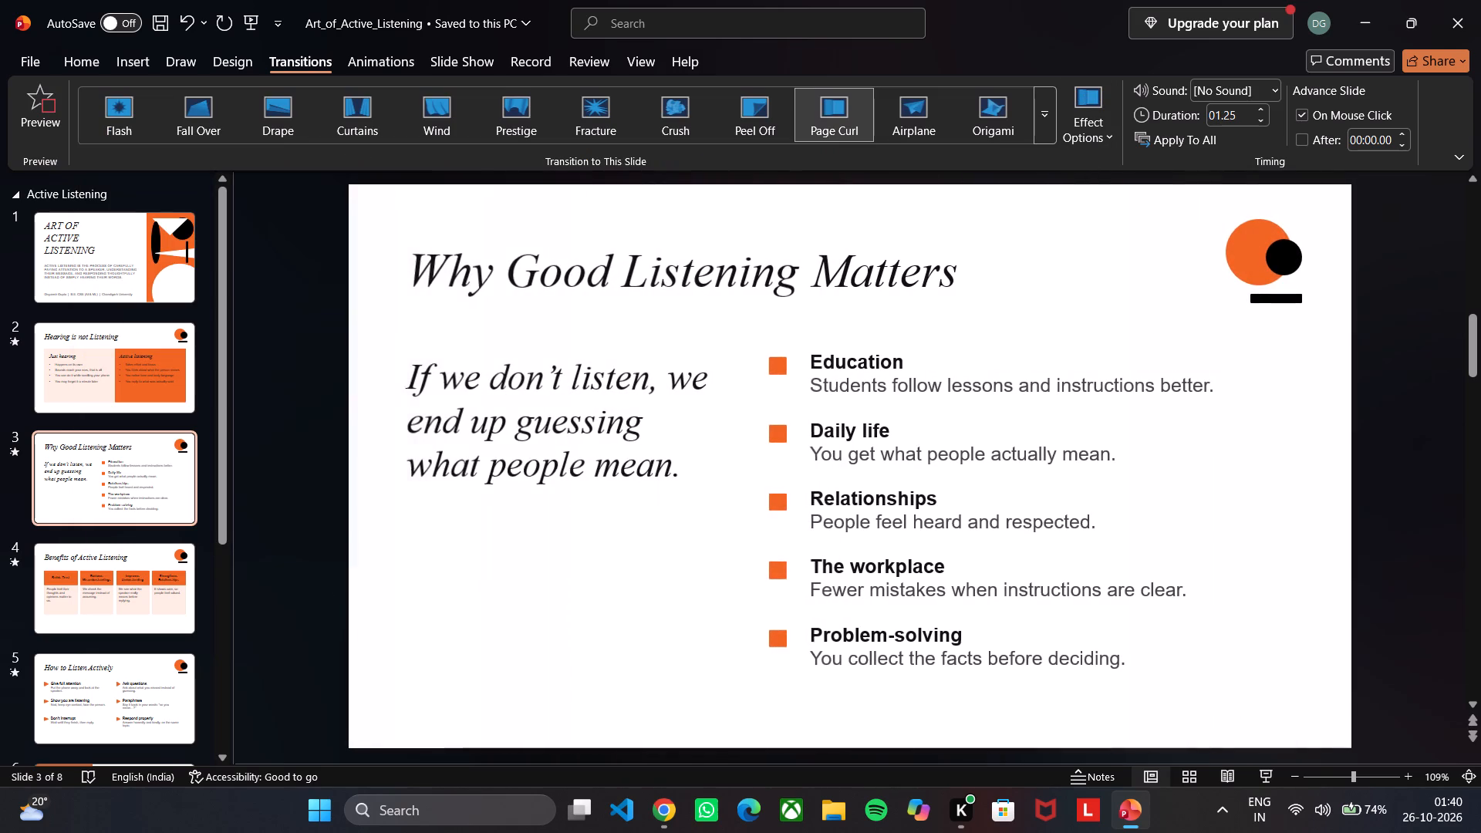
left_click(118, 582)
left_click(1055, 103)
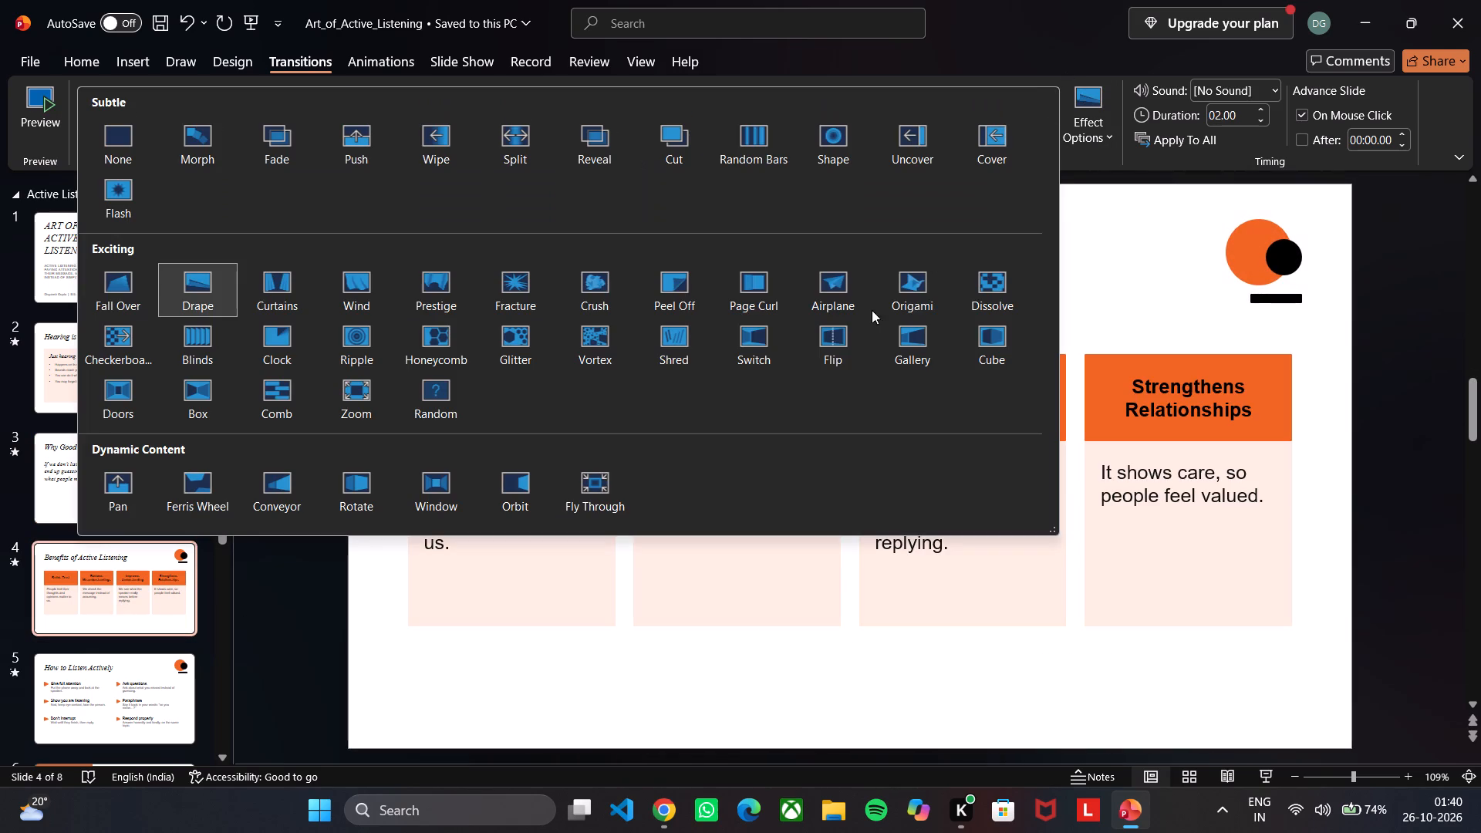
left_click(748, 284)
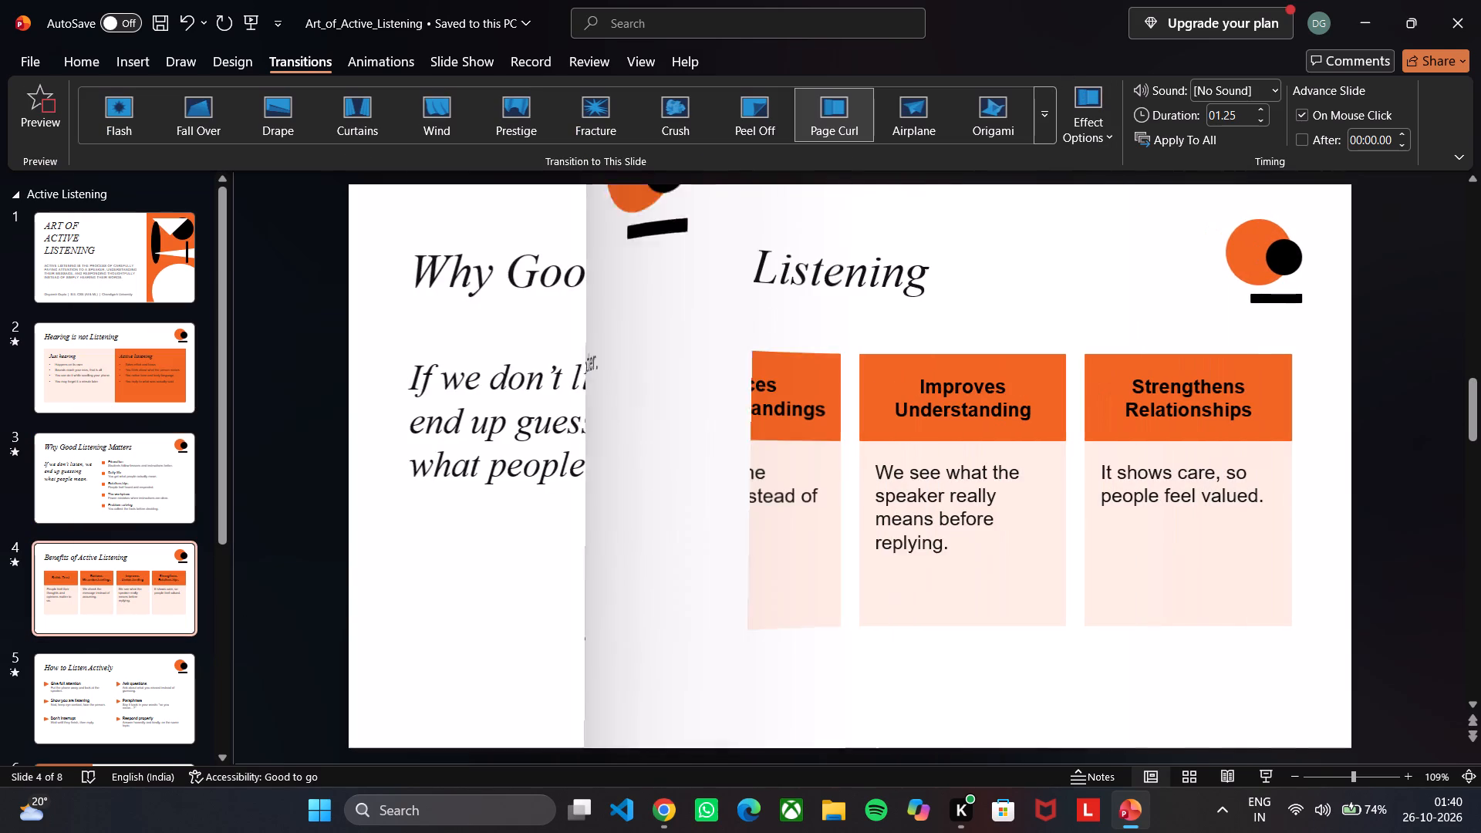
left_click(69, 693)
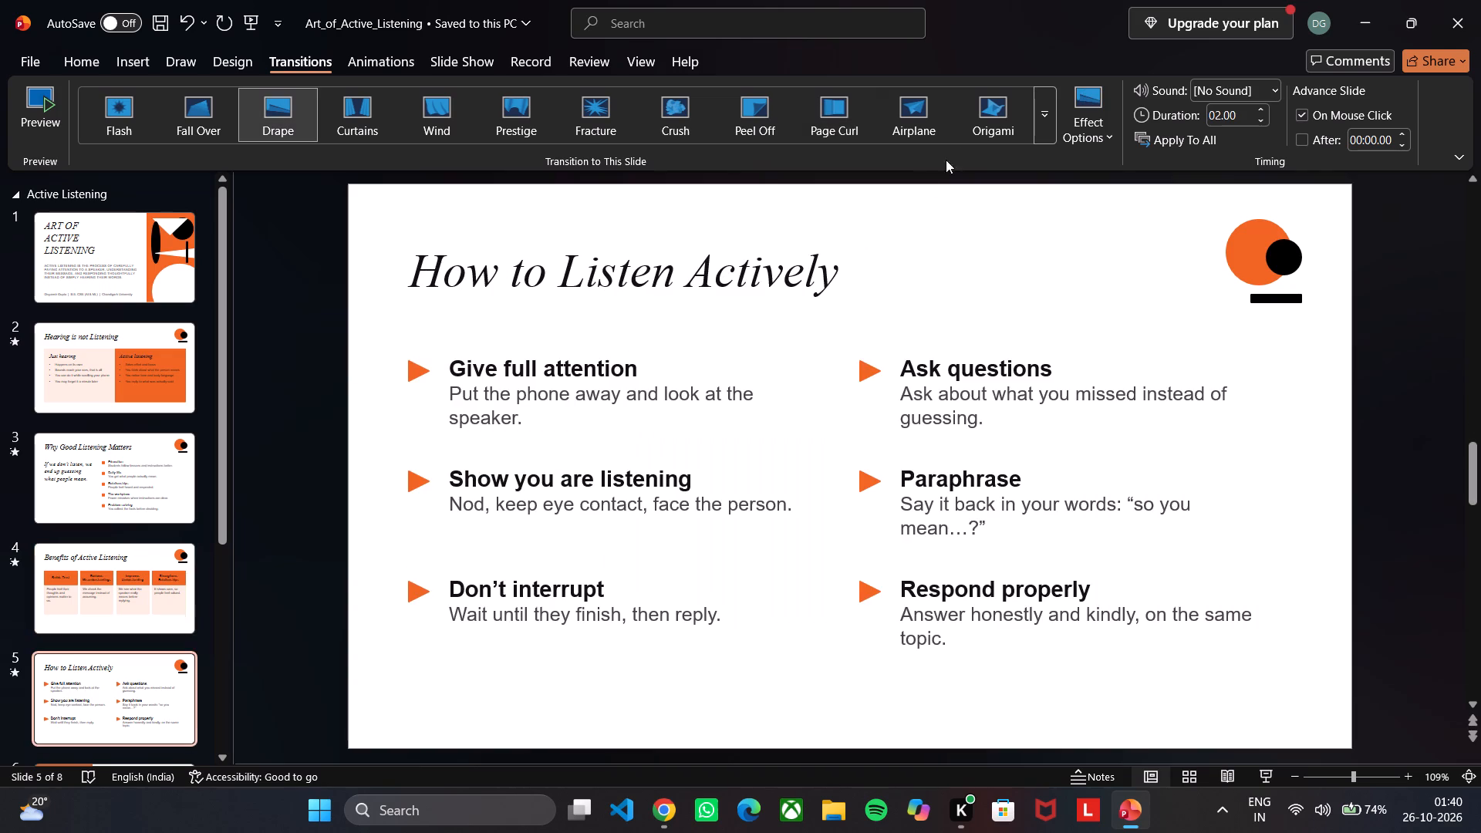
left_click(1044, 118)
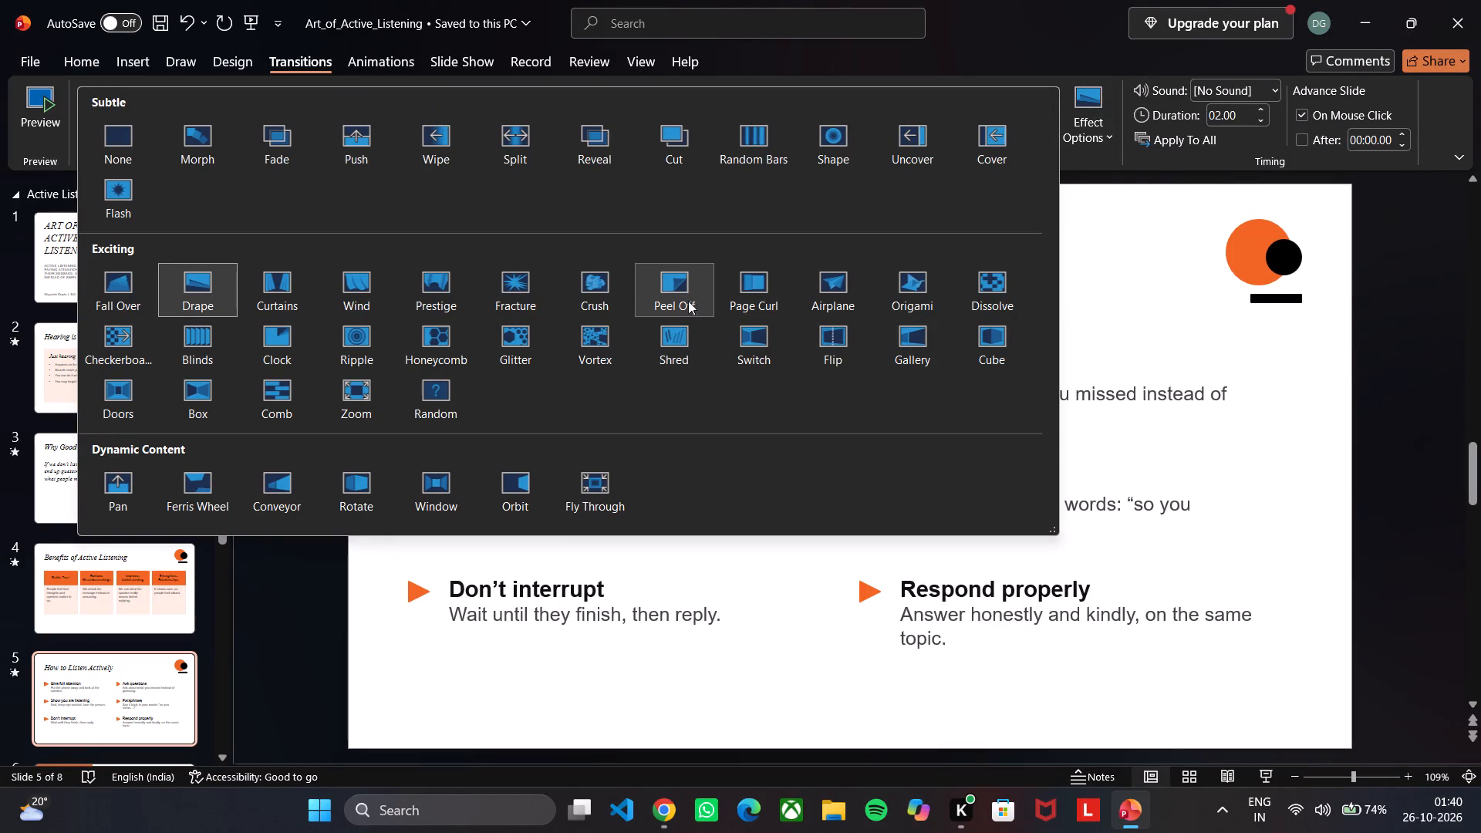
left_click(758, 292)
scroll(86, 577, "down", 2)
left_click(100, 612)
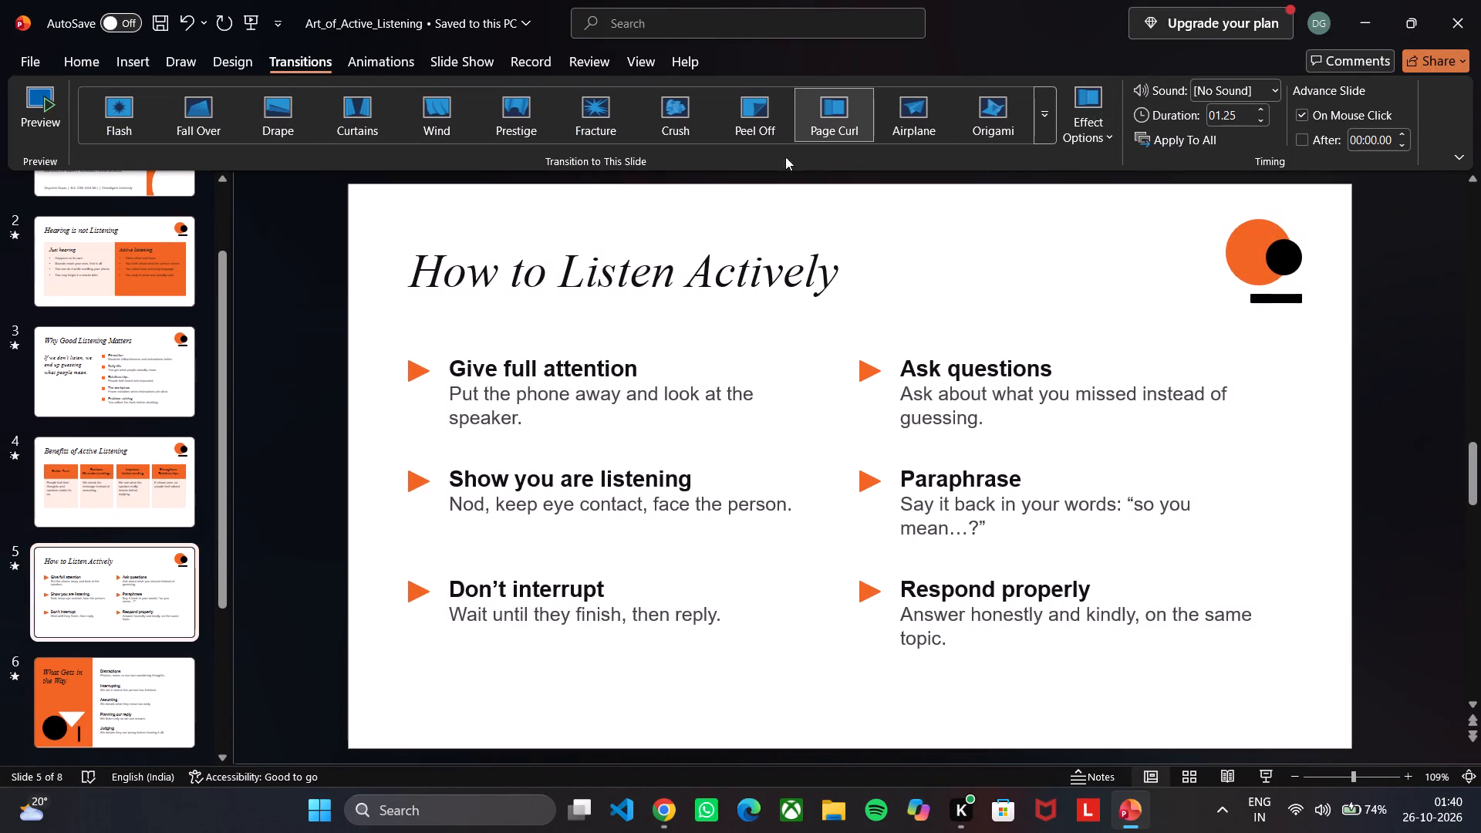
left_click(1044, 121)
left_click(1074, 100)
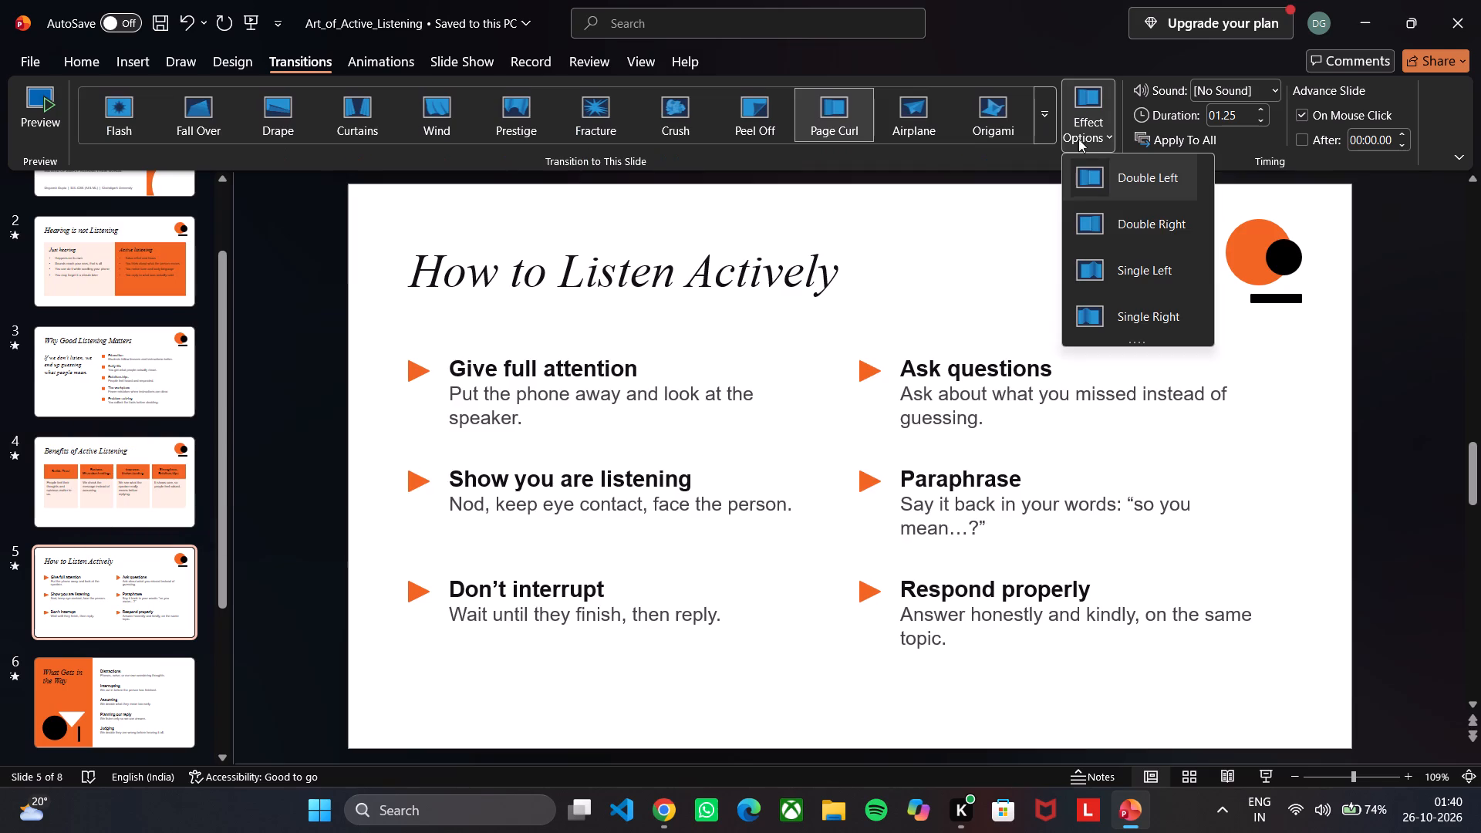
Apply the Page Curl transition to slides 6 and 7, What Gets in the Way and Same Situation, Two Replies.
scroll(79, 540, "down", 1)
left_click(112, 653)
left_click(113, 672)
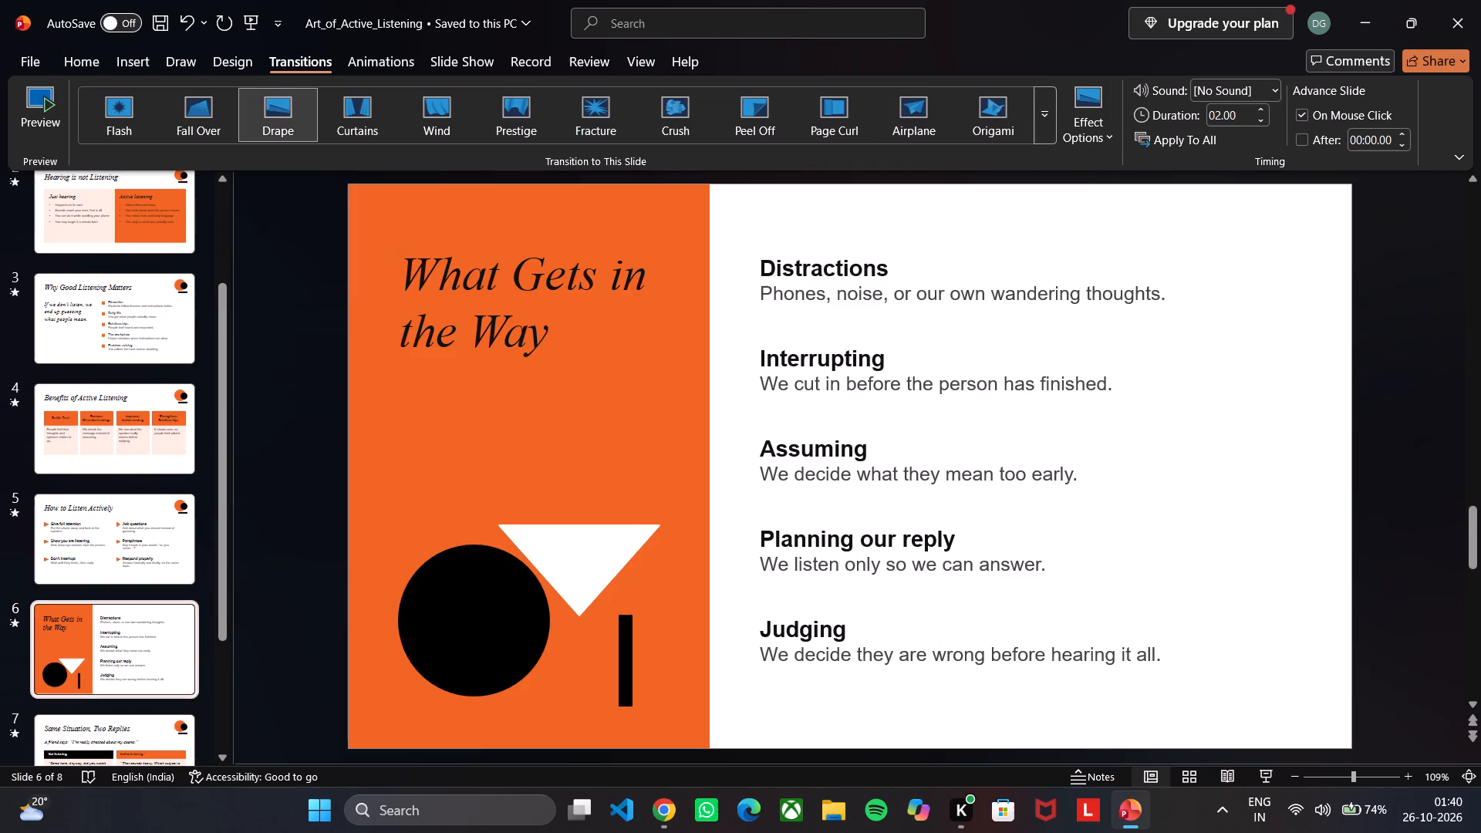
left_click(1050, 104)
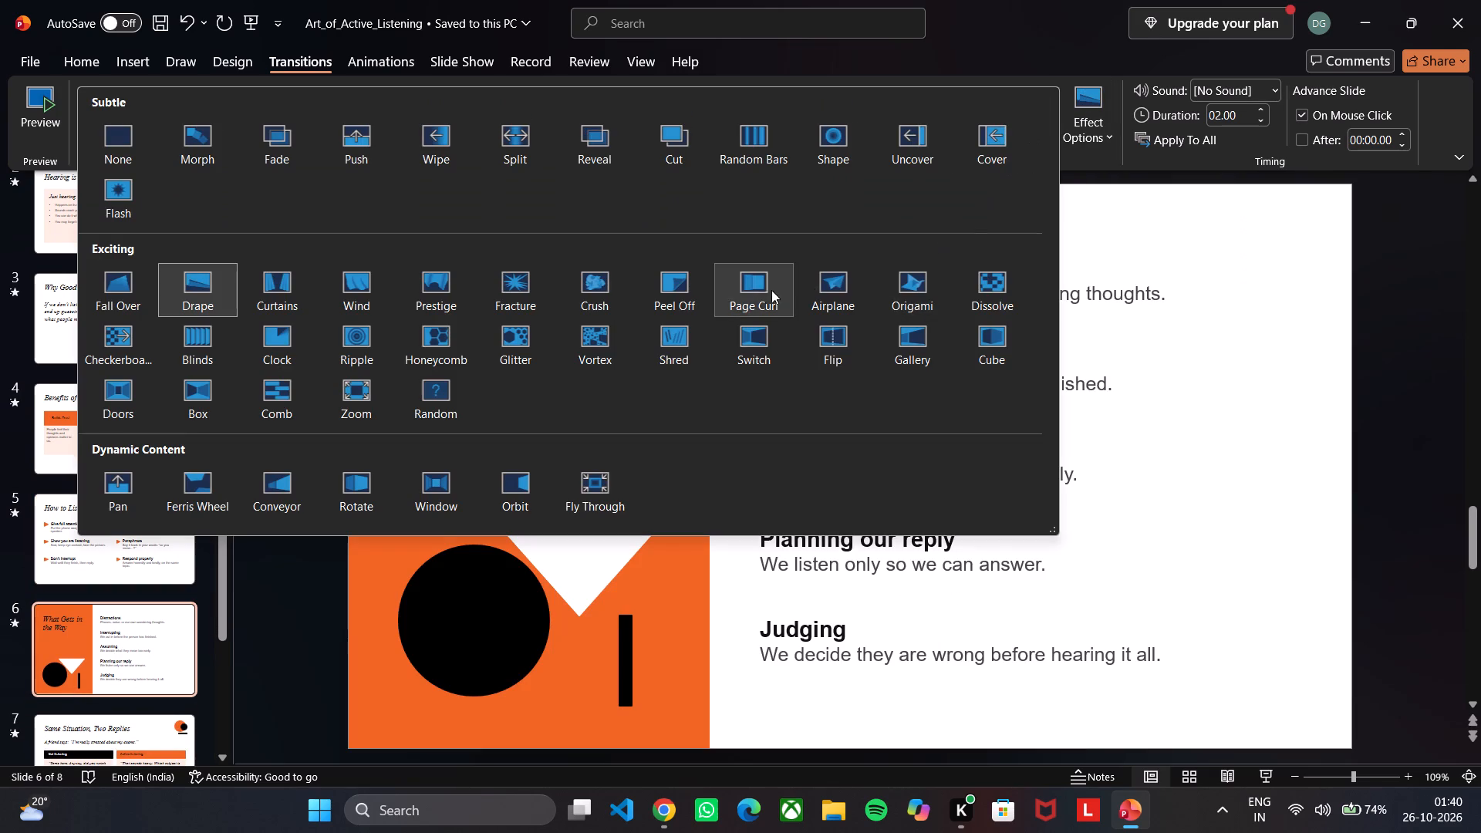
left_click(757, 290)
scroll(139, 708, "down", 2)
left_click(129, 673)
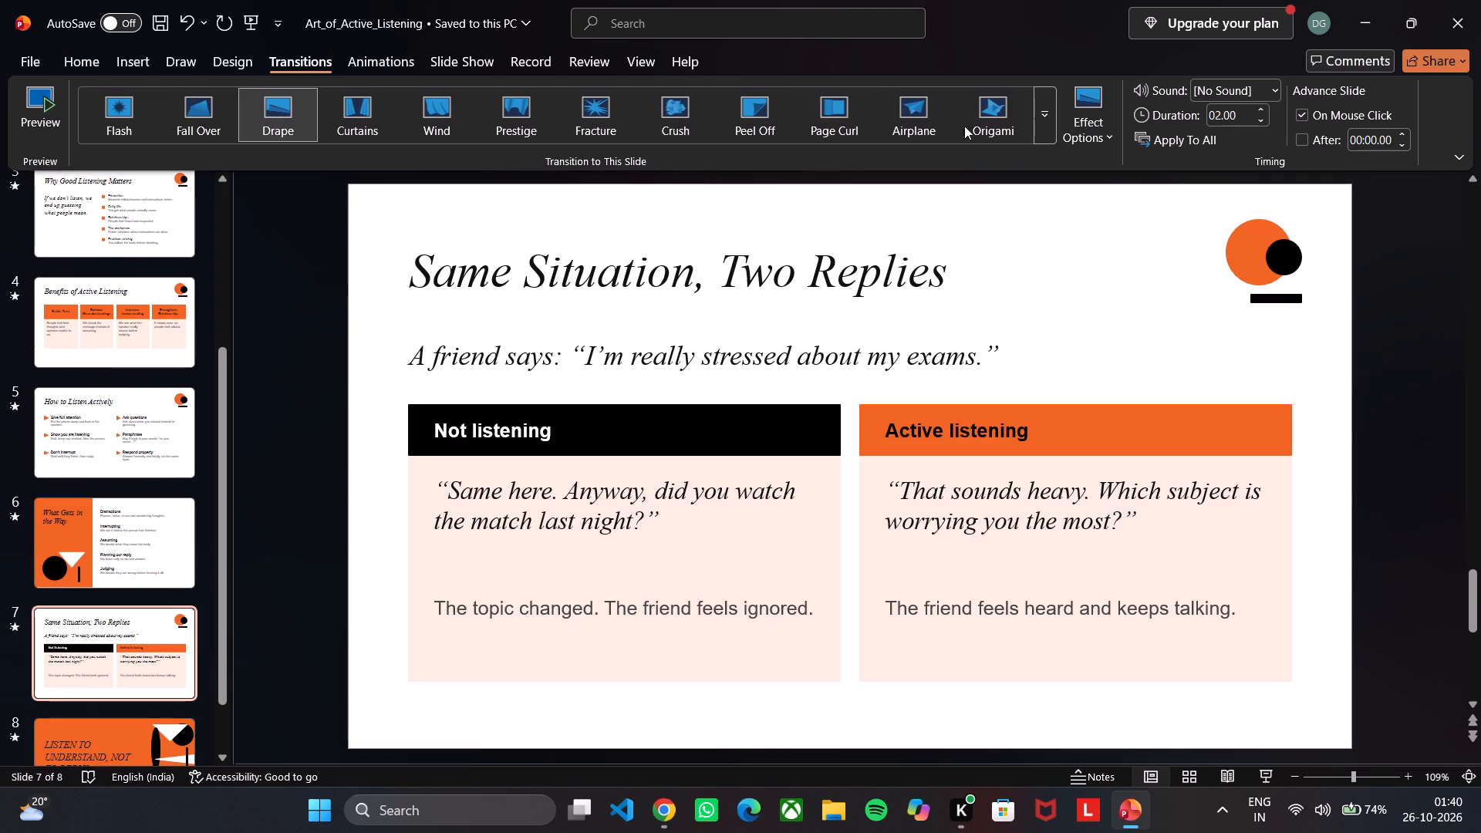
left_click(848, 108)
Apply the Fade transition to slide 8, the closing Thank You slide.
scroll(361, 420, "down", 2)
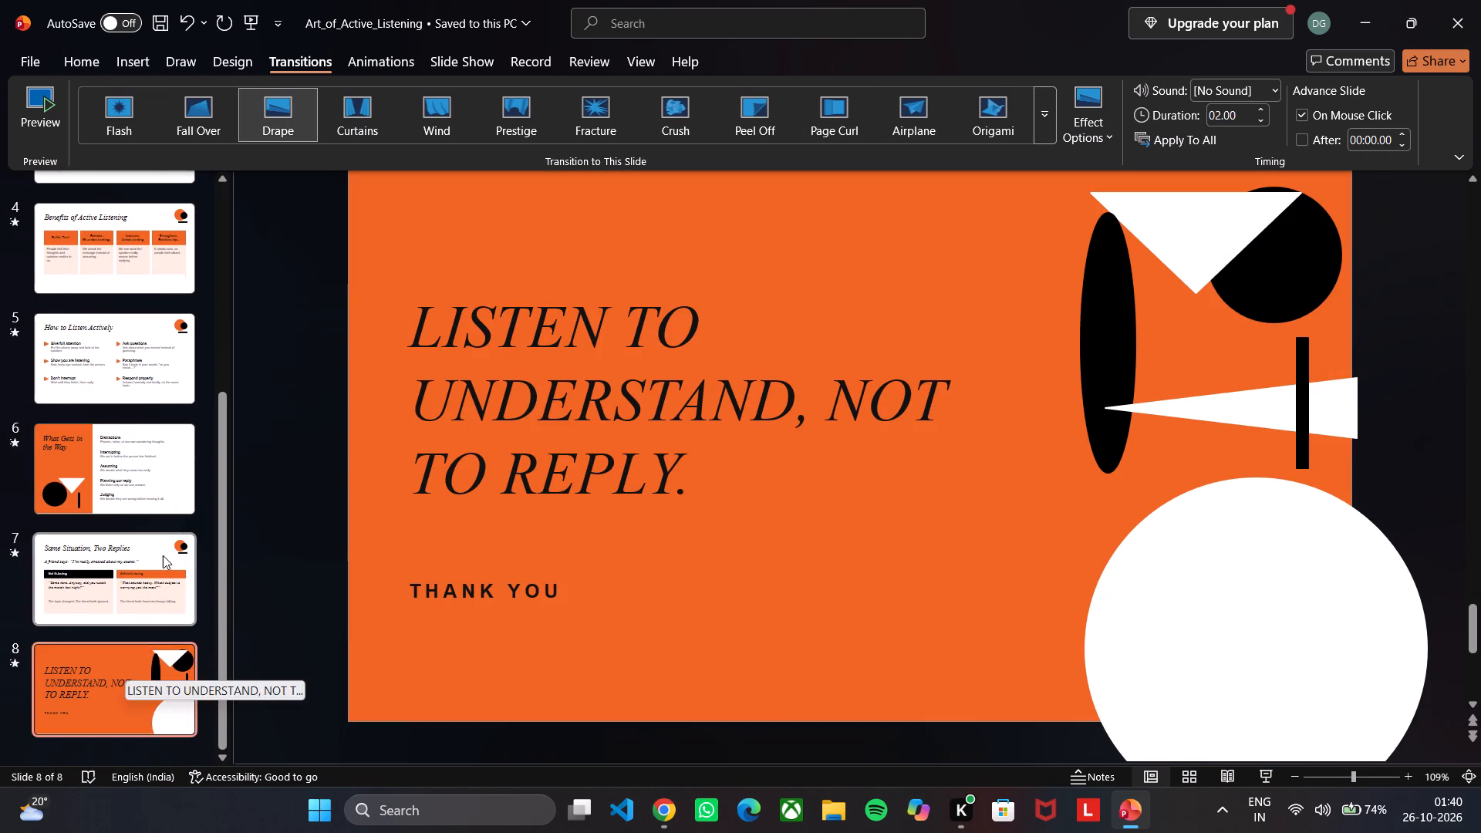
left_click(139, 748)
left_click(151, 649)
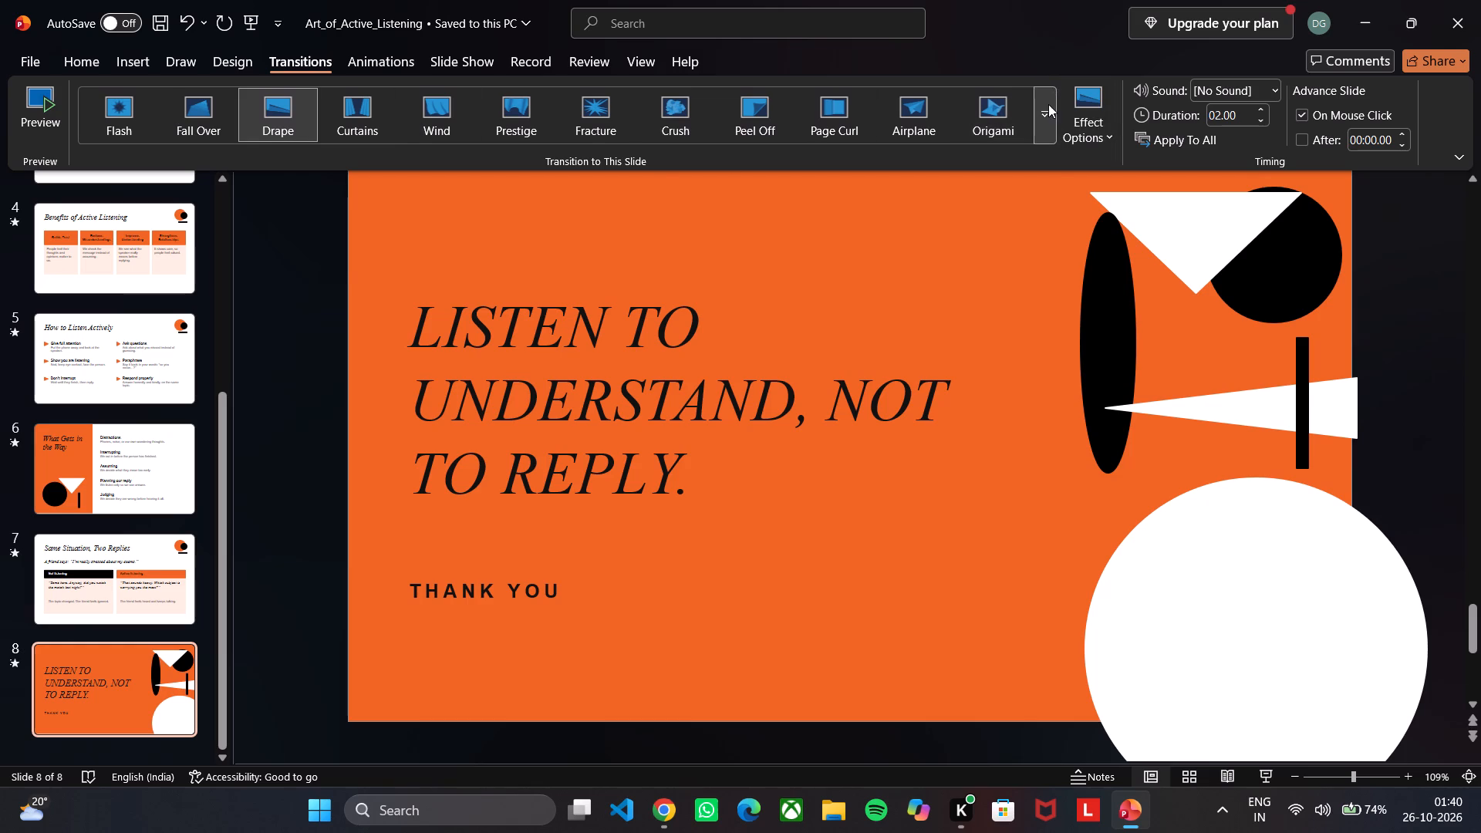
left_click(1048, 104)
scroll(199, 141, "up", 1)
left_click(268, 132)
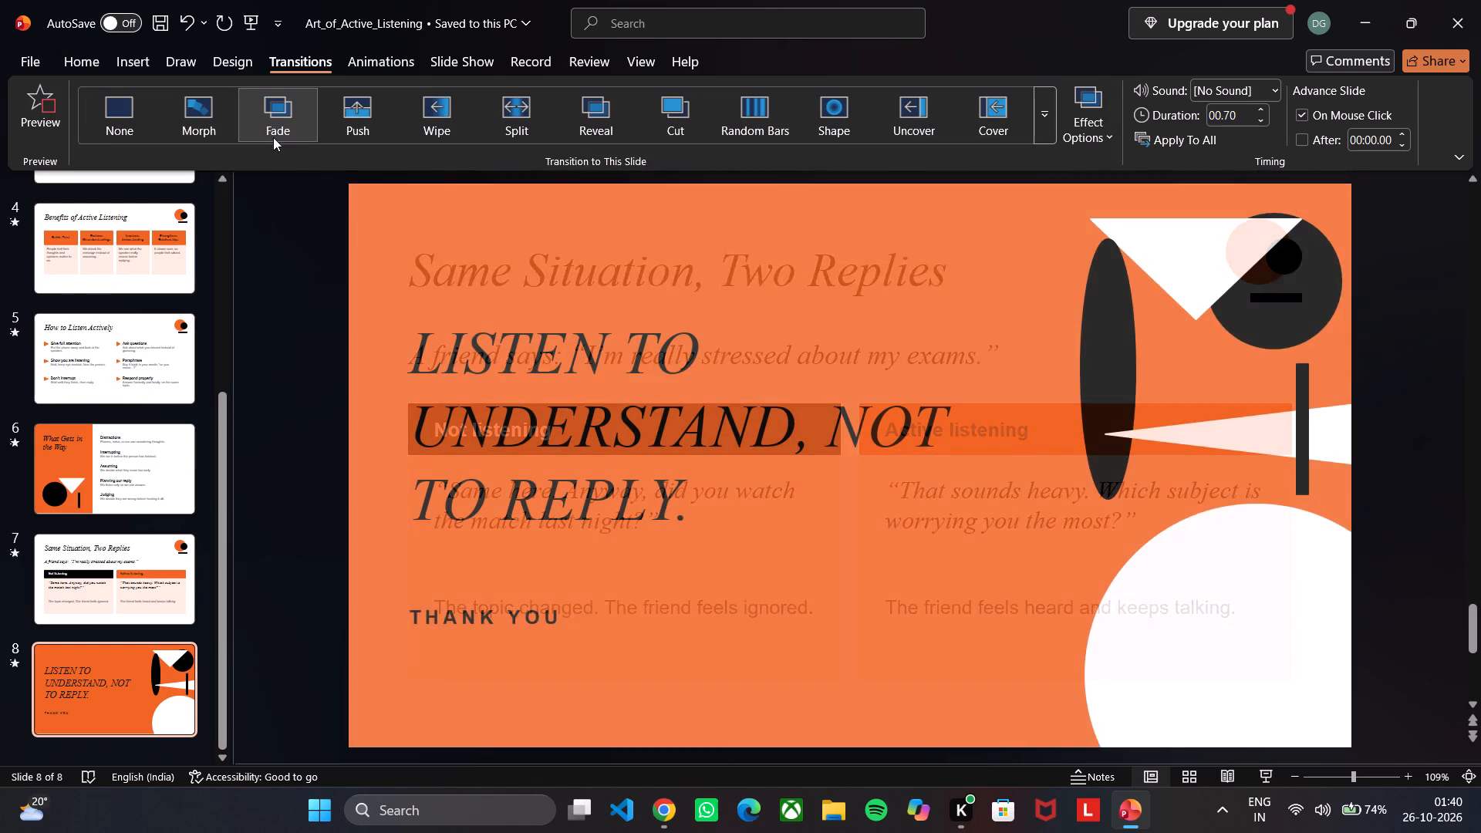
Play the slide show from the title slide through to the end to review the transitions, and exit it.
scroll(171, 497, "up", 14)
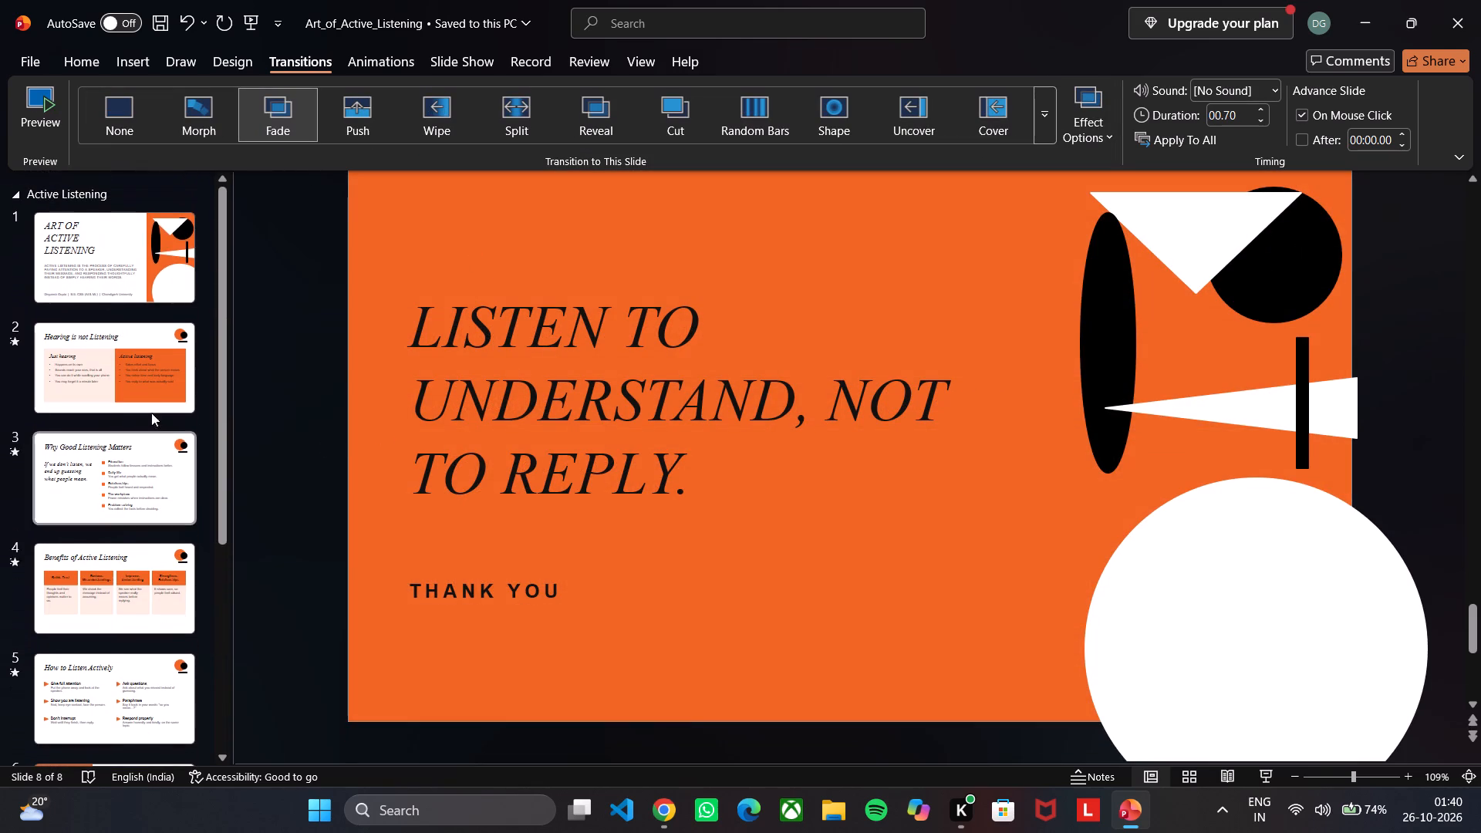
left_click_drag(101, 230, 113, 233)
left_click(114, 240)
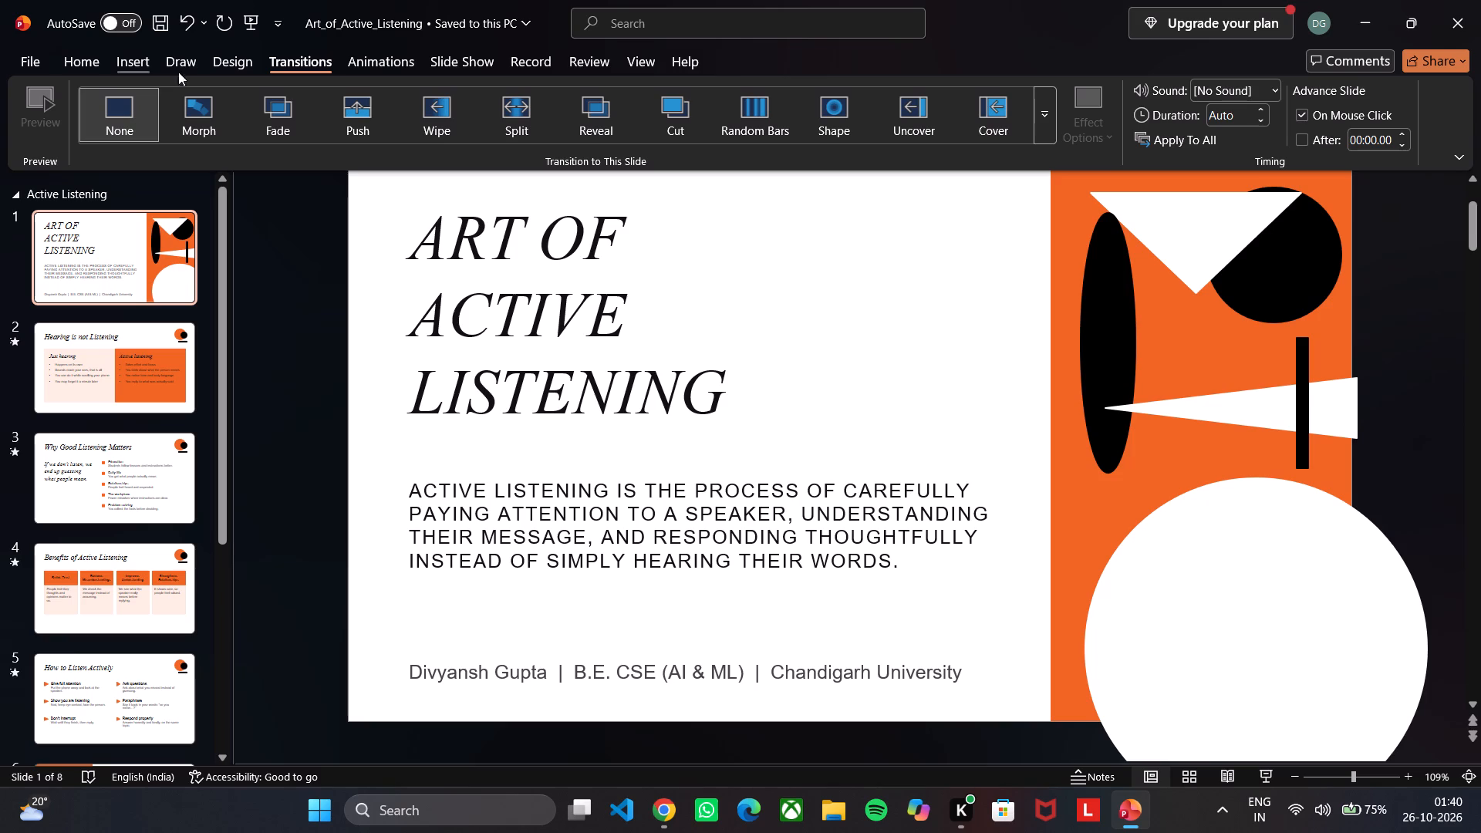
left_click(467, 51)
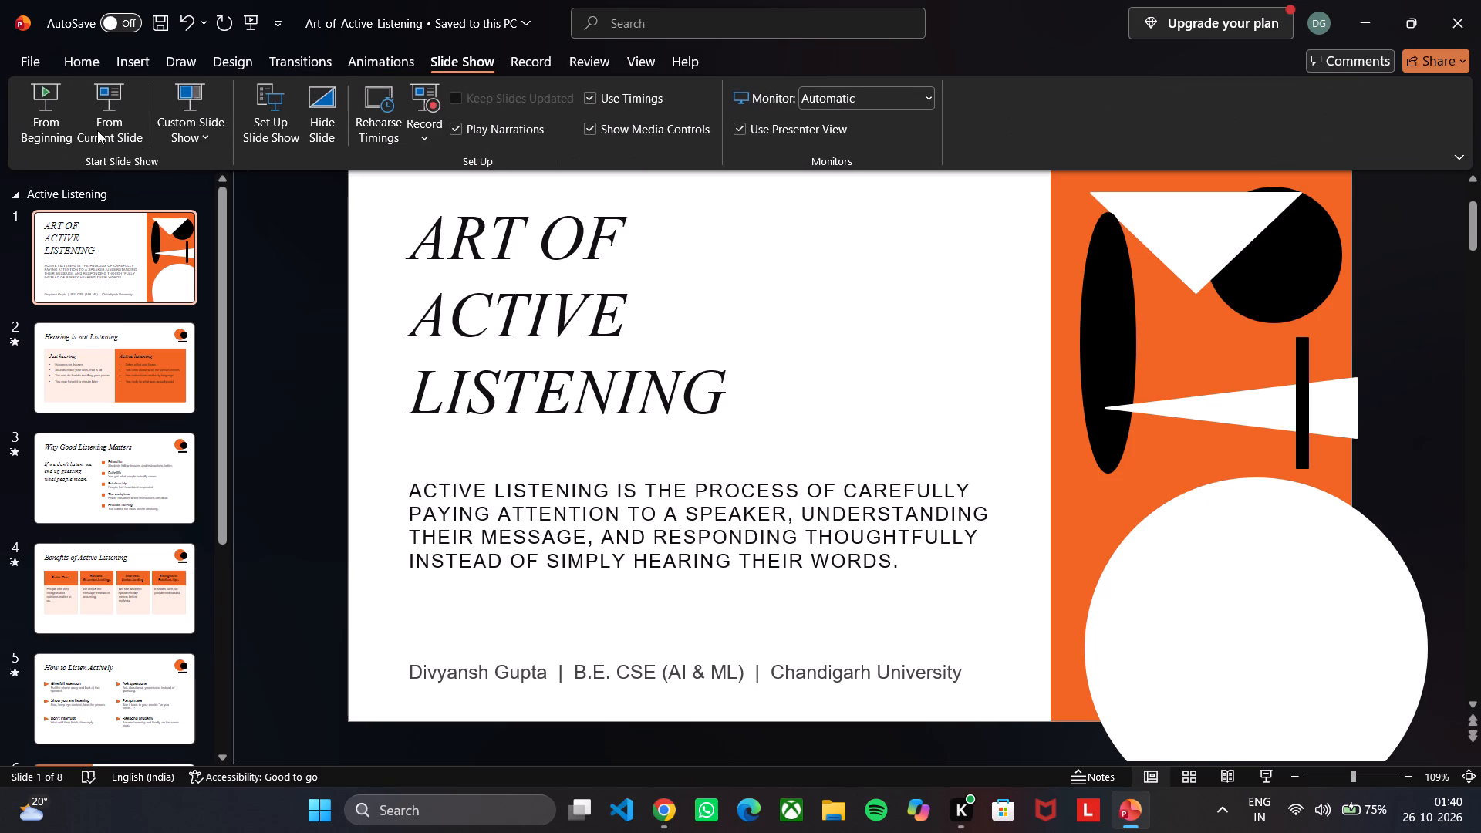
left_click(54, 104)
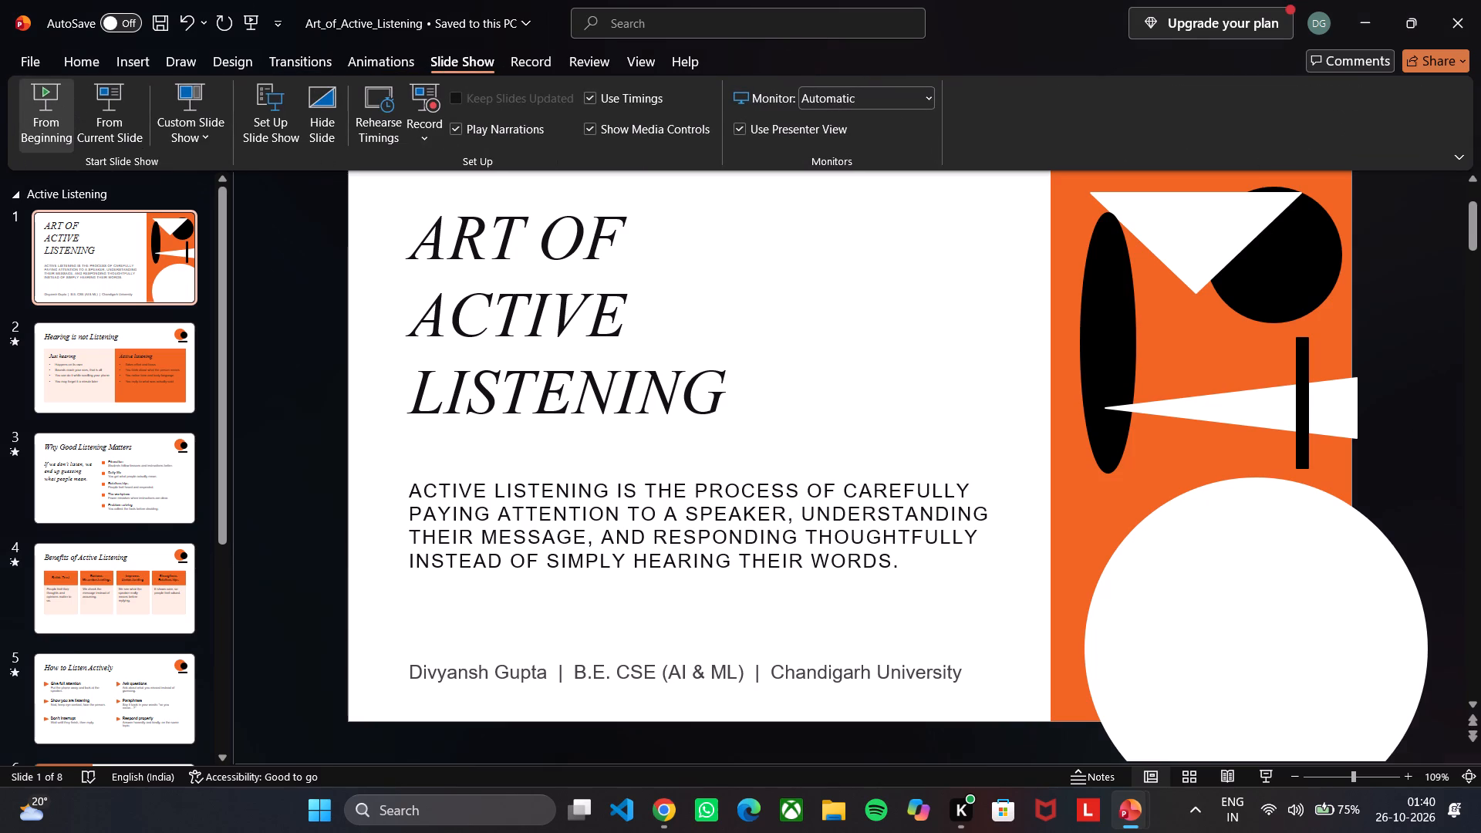
key("w")
type("sd")
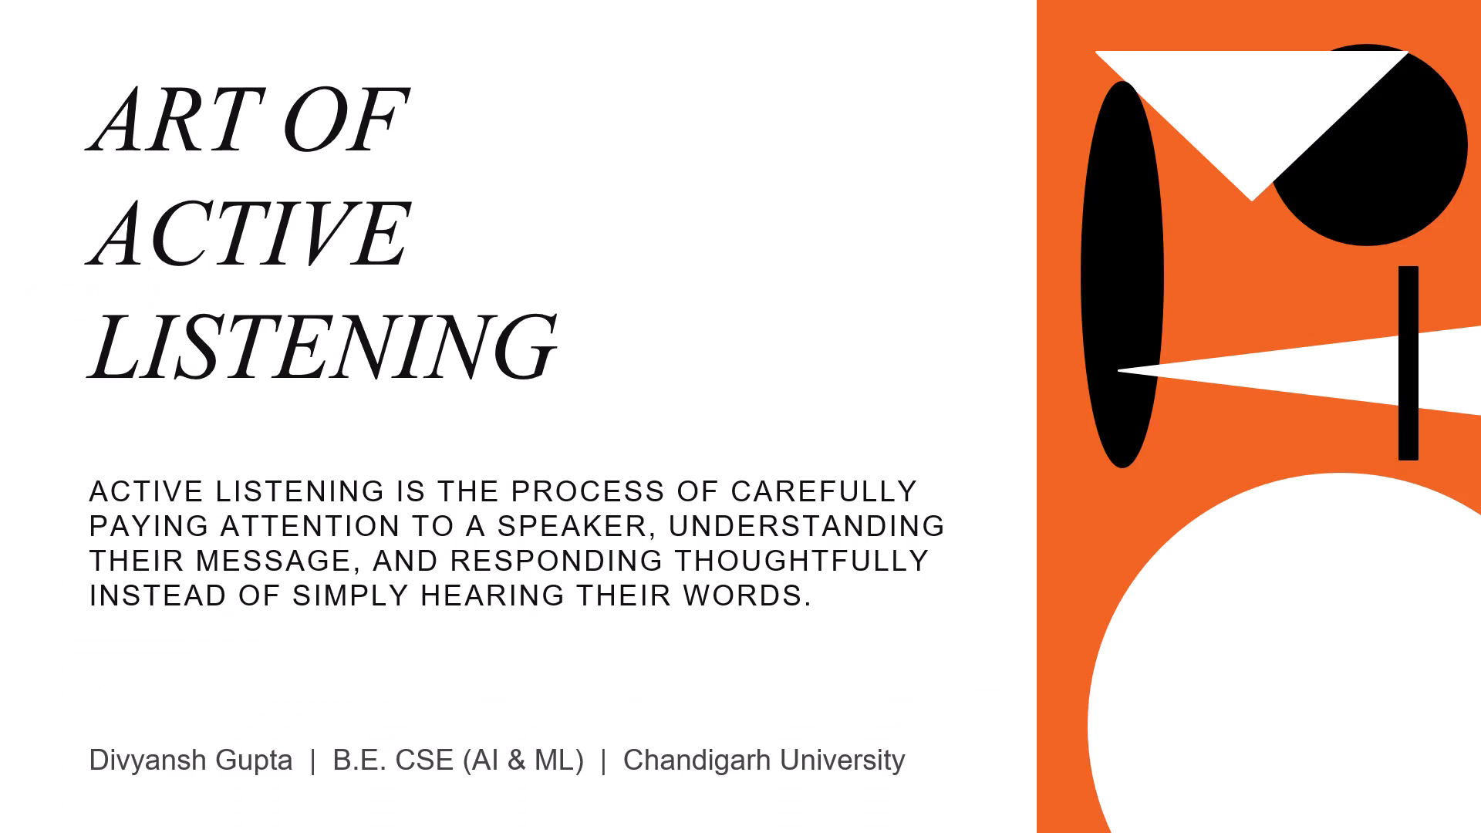
key("Return")
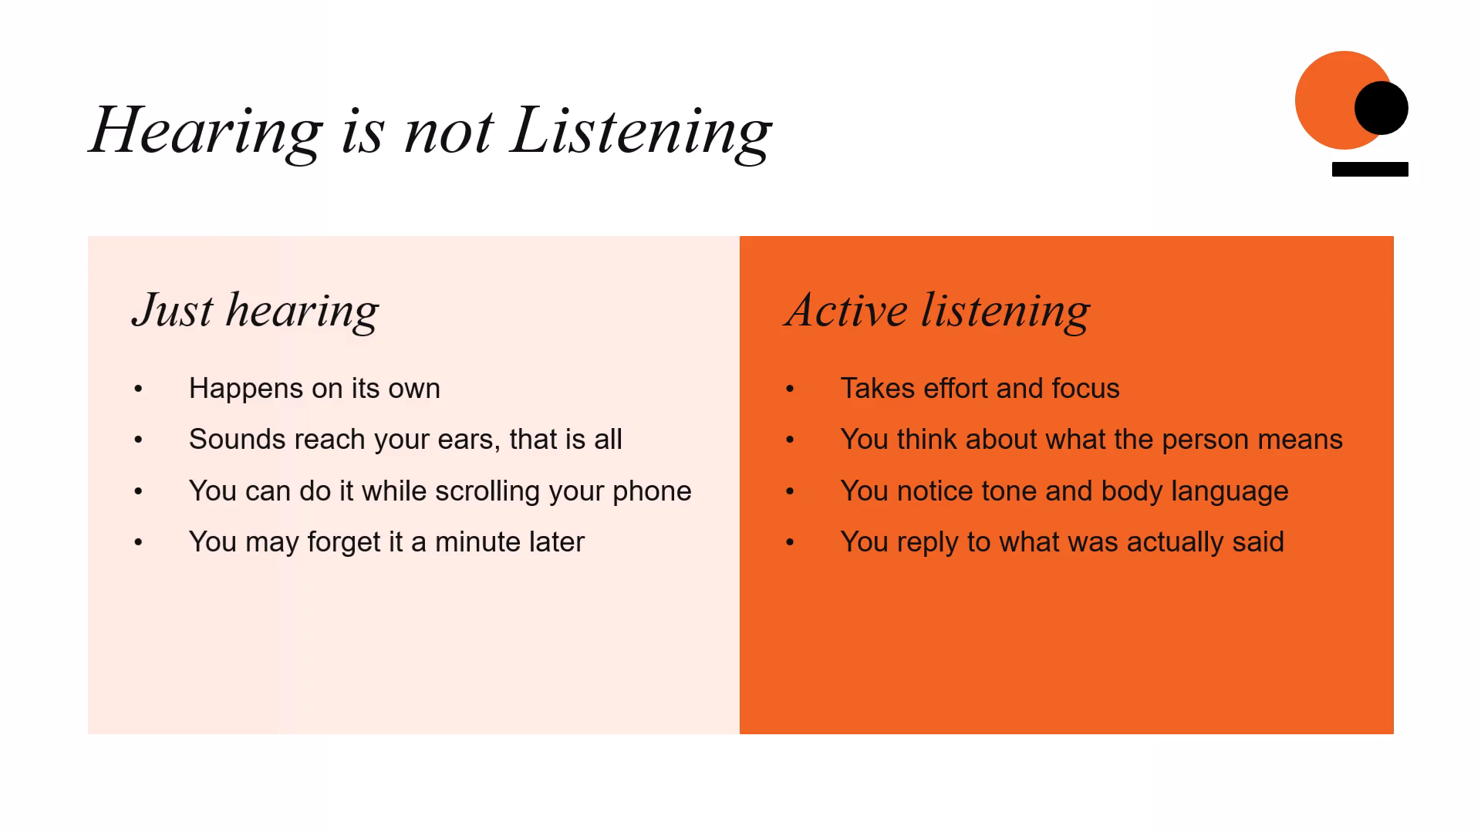
key("Return")
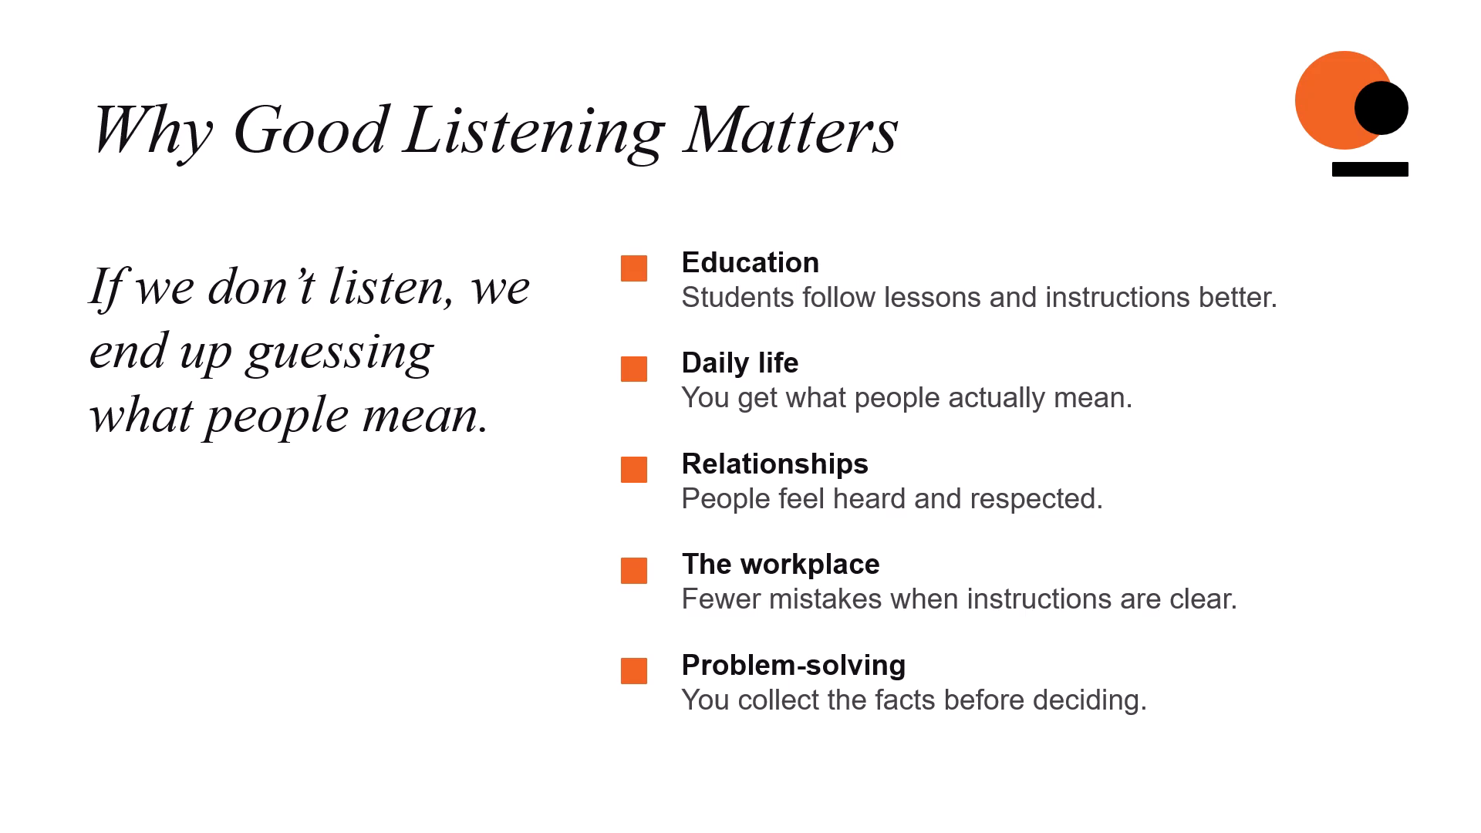
key("Right")
key("Right")
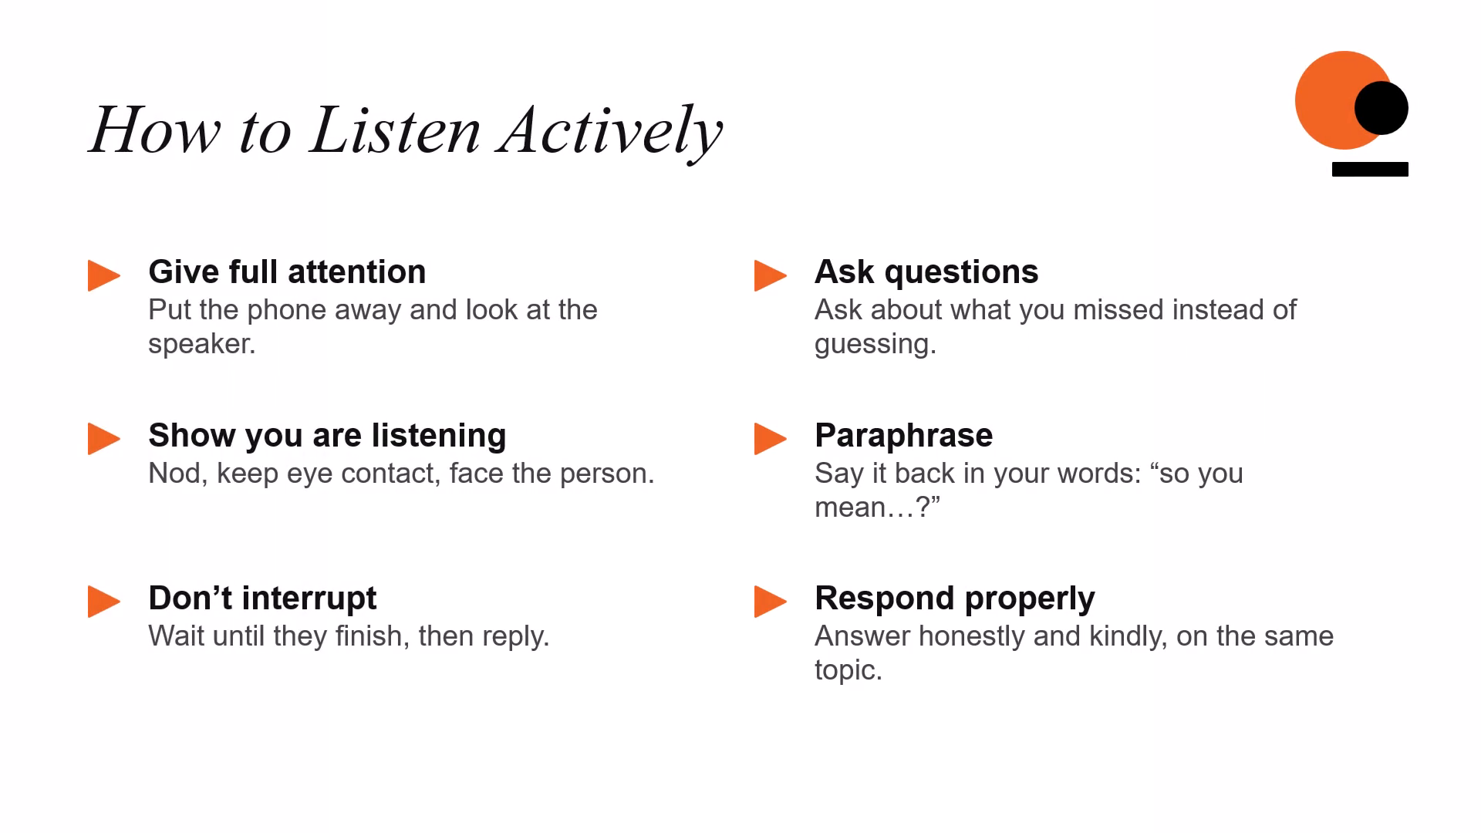
key("Right")
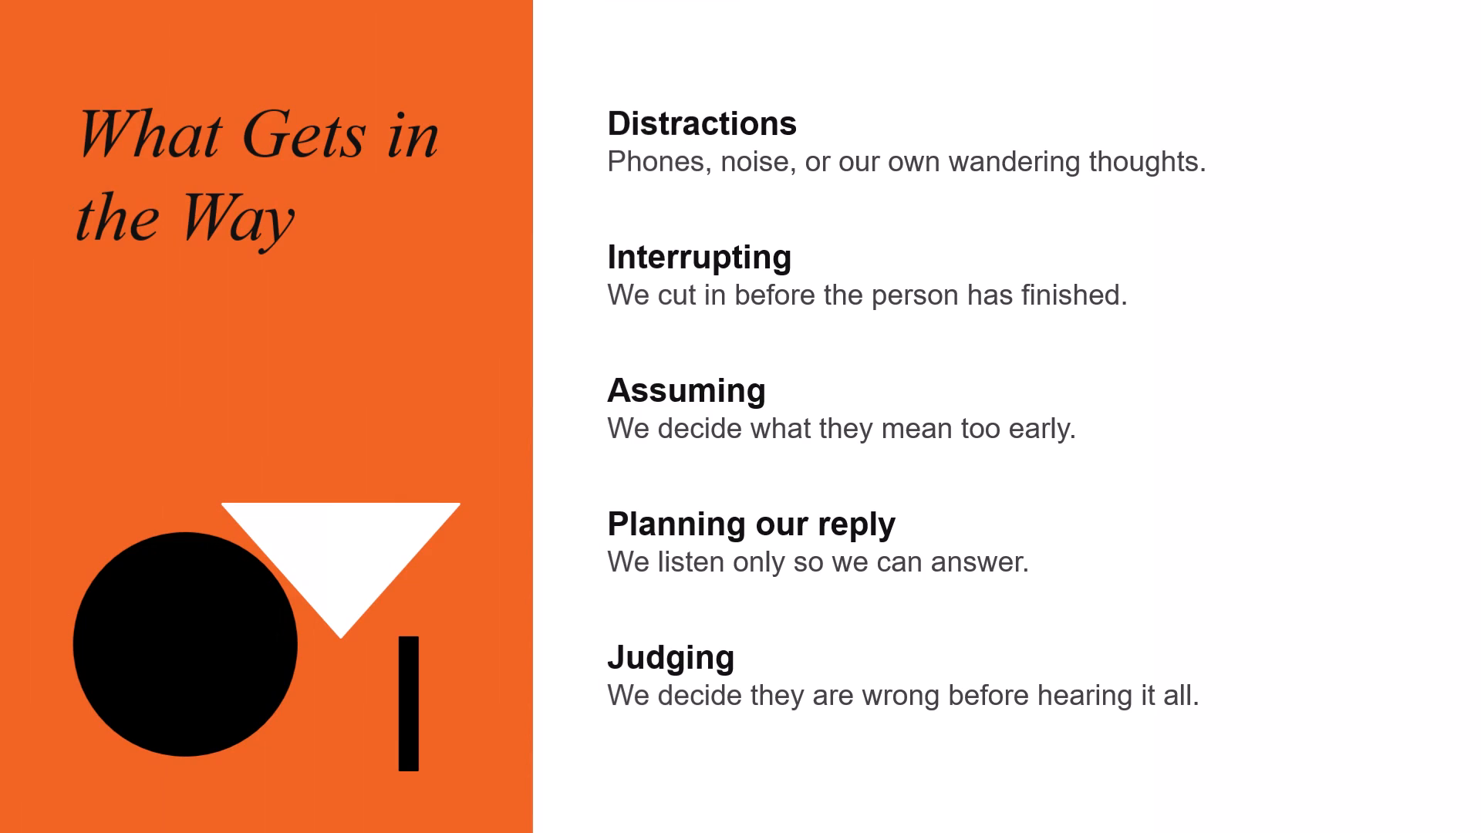
key("Right")
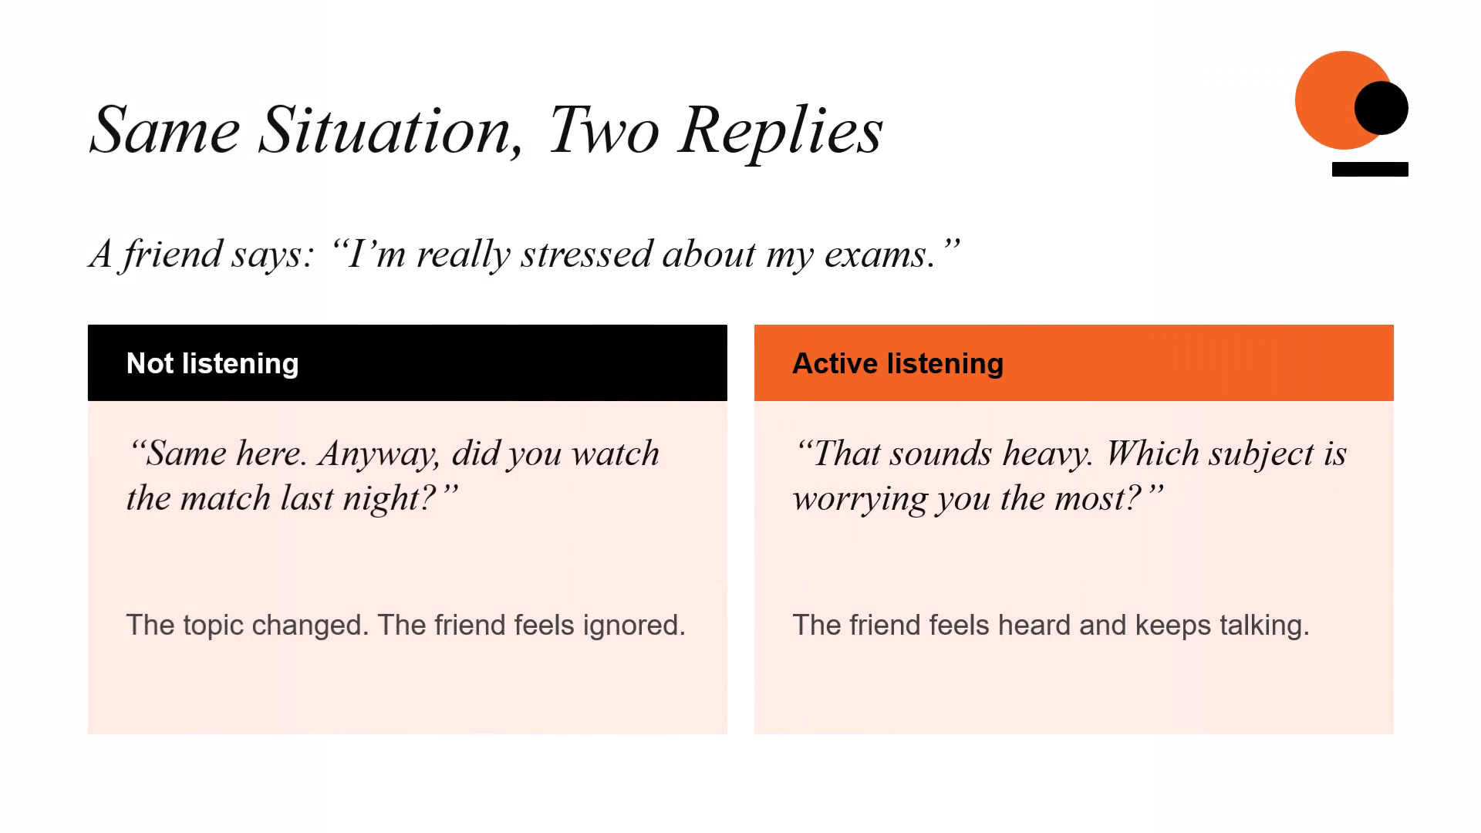
key("Right")
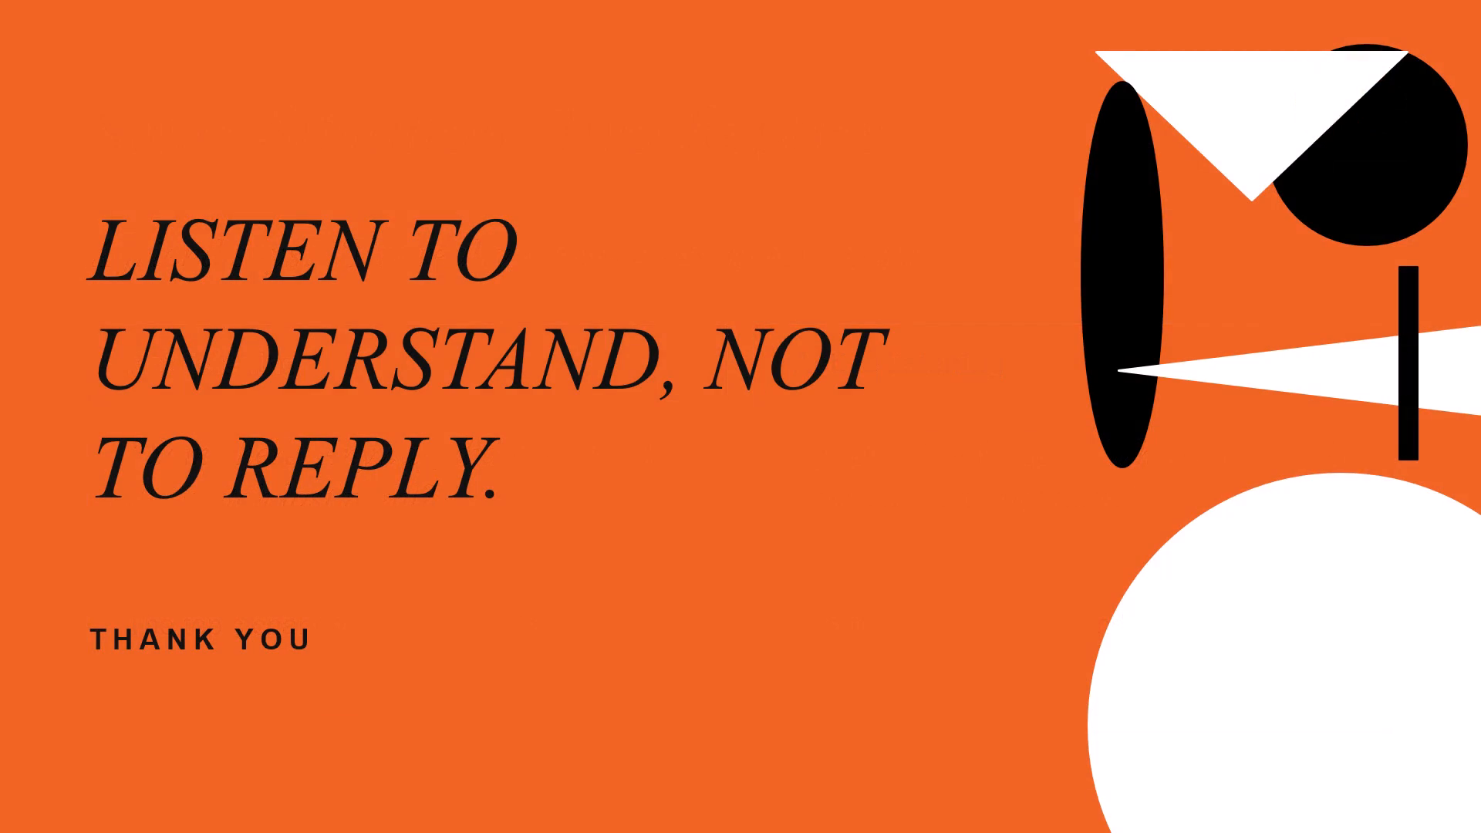
key("Right")
key("Escape")
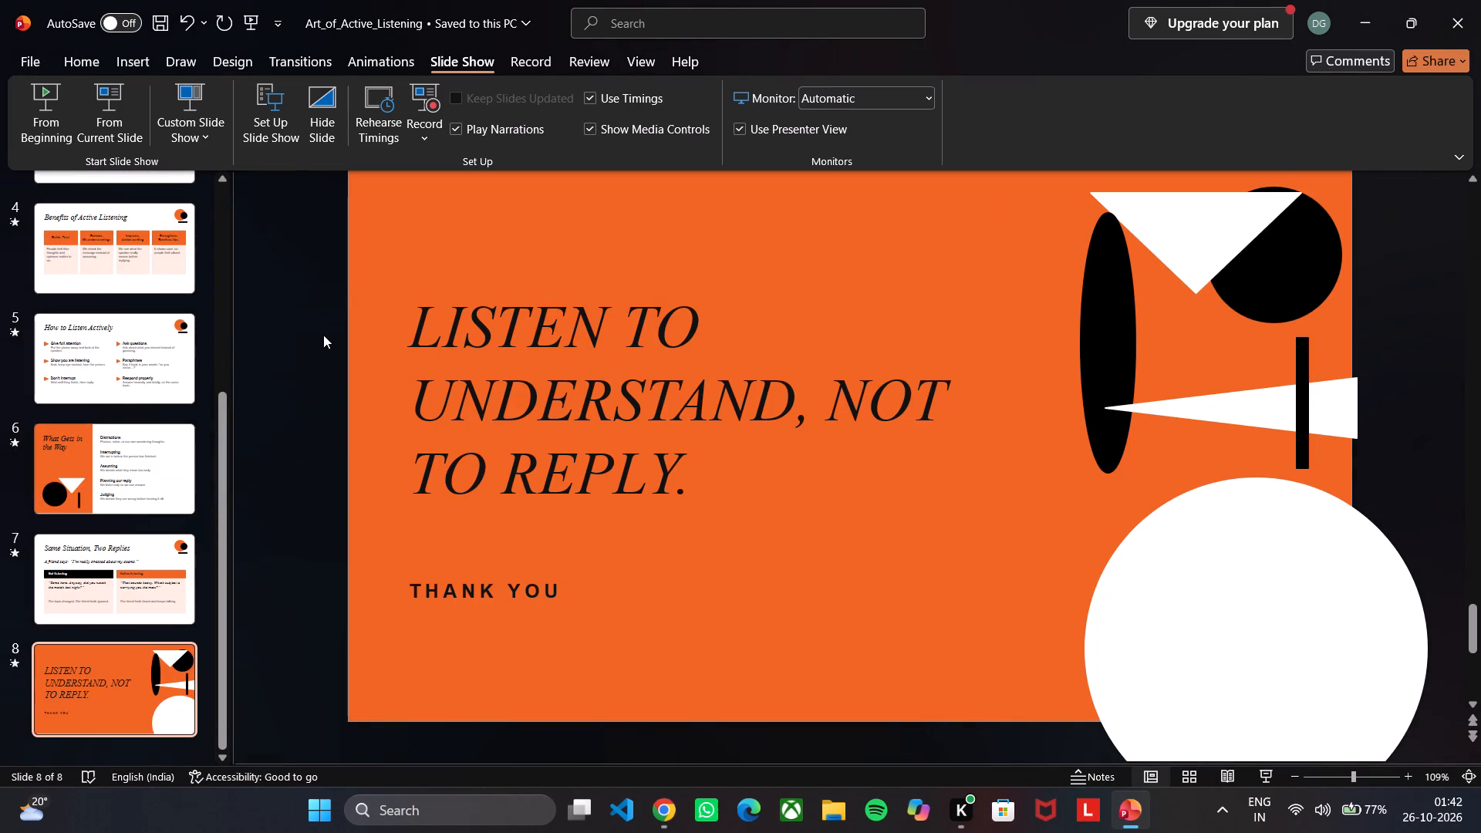
Save the Art_of_Active_Listening presentation.
key("ctrl+s")
Start saving the presentation under a new name, clearing the file name and browsing the folders for a save location.
key("ctrl+shift+s")
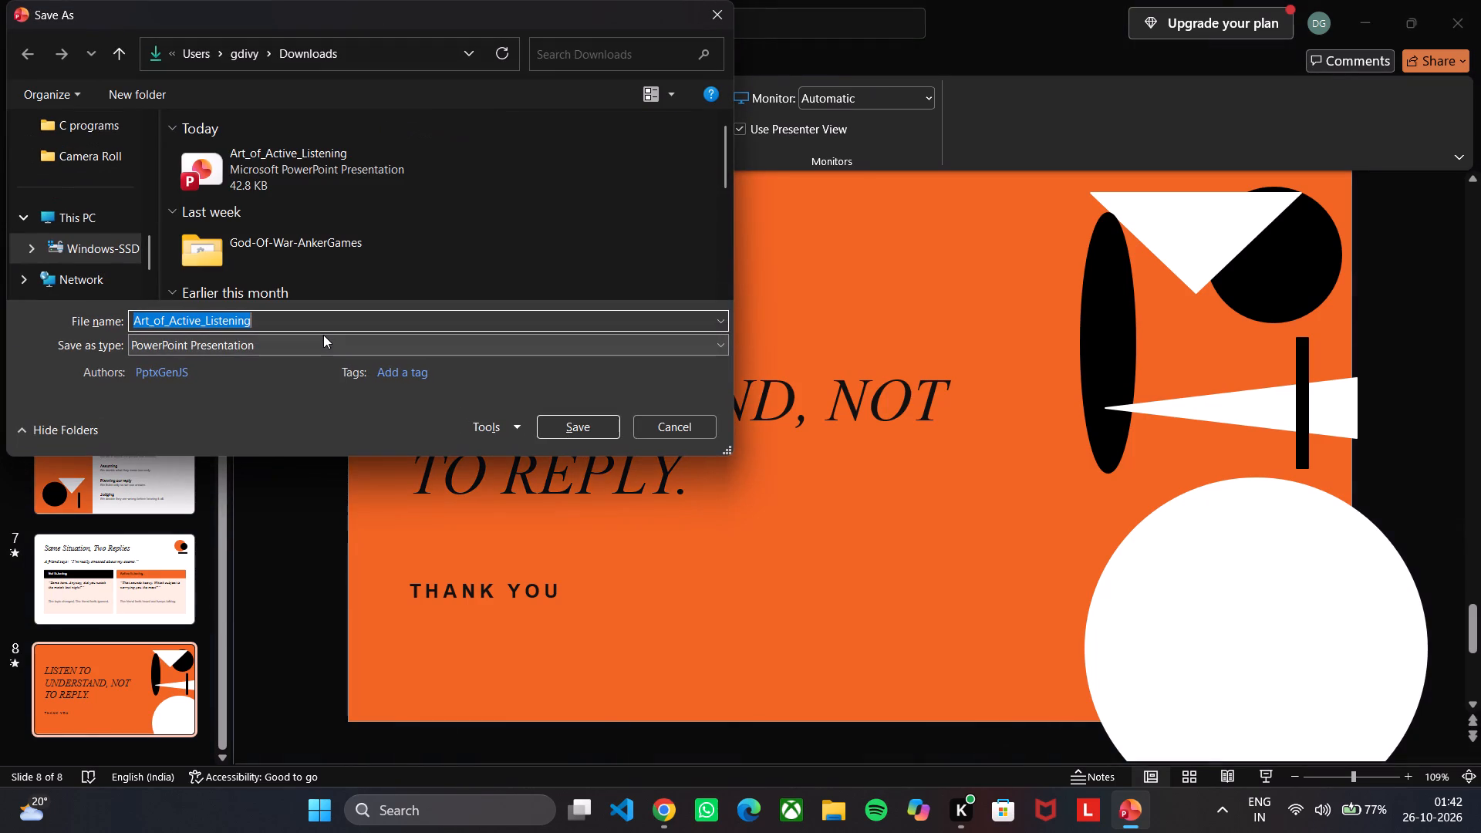
key("BackSpace")
key("BackSpace")
key("BackSpace")
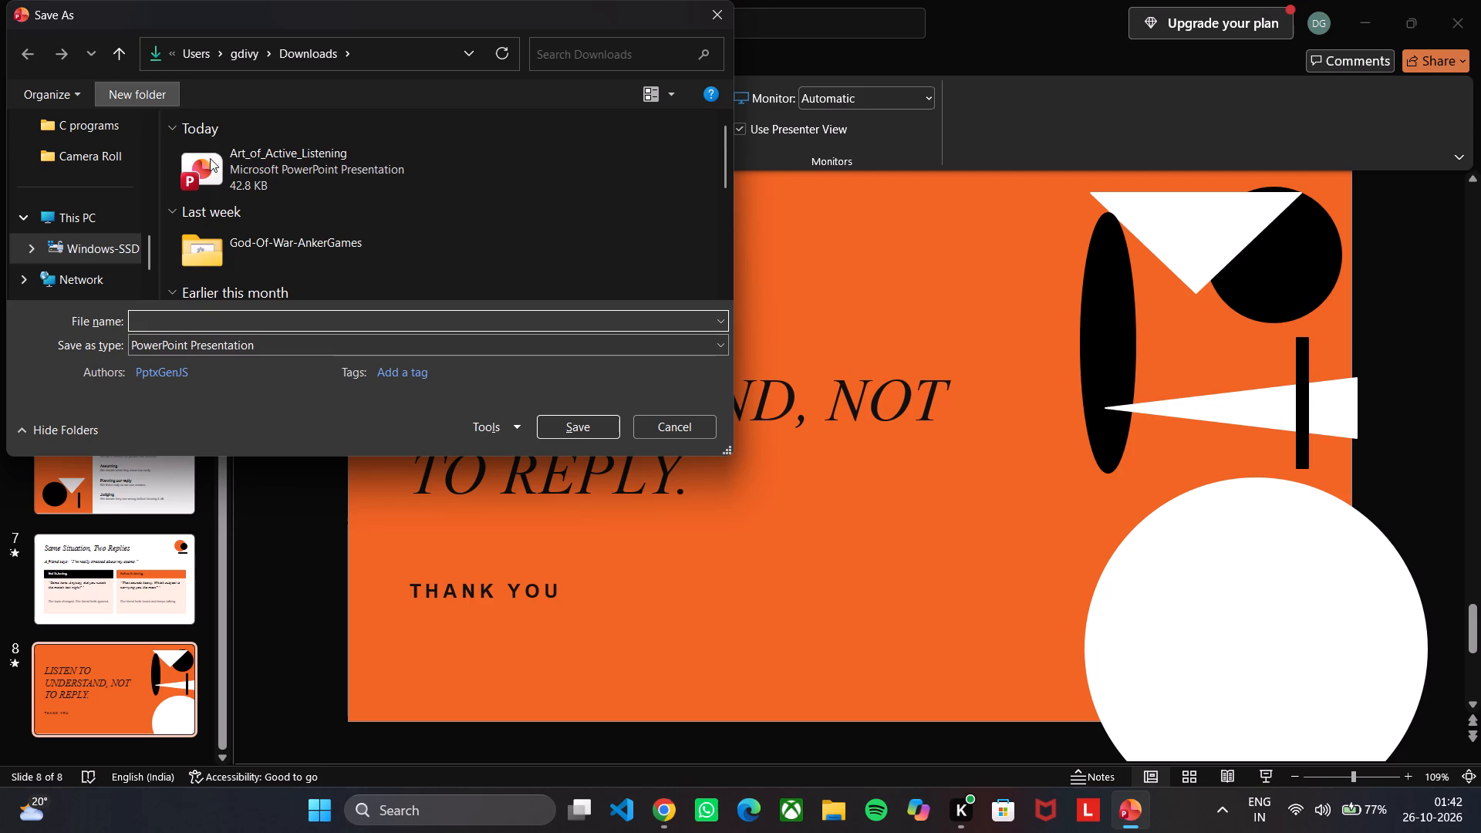
scroll(235, 197, "down", 8)
scroll(261, 214, "up", 4)
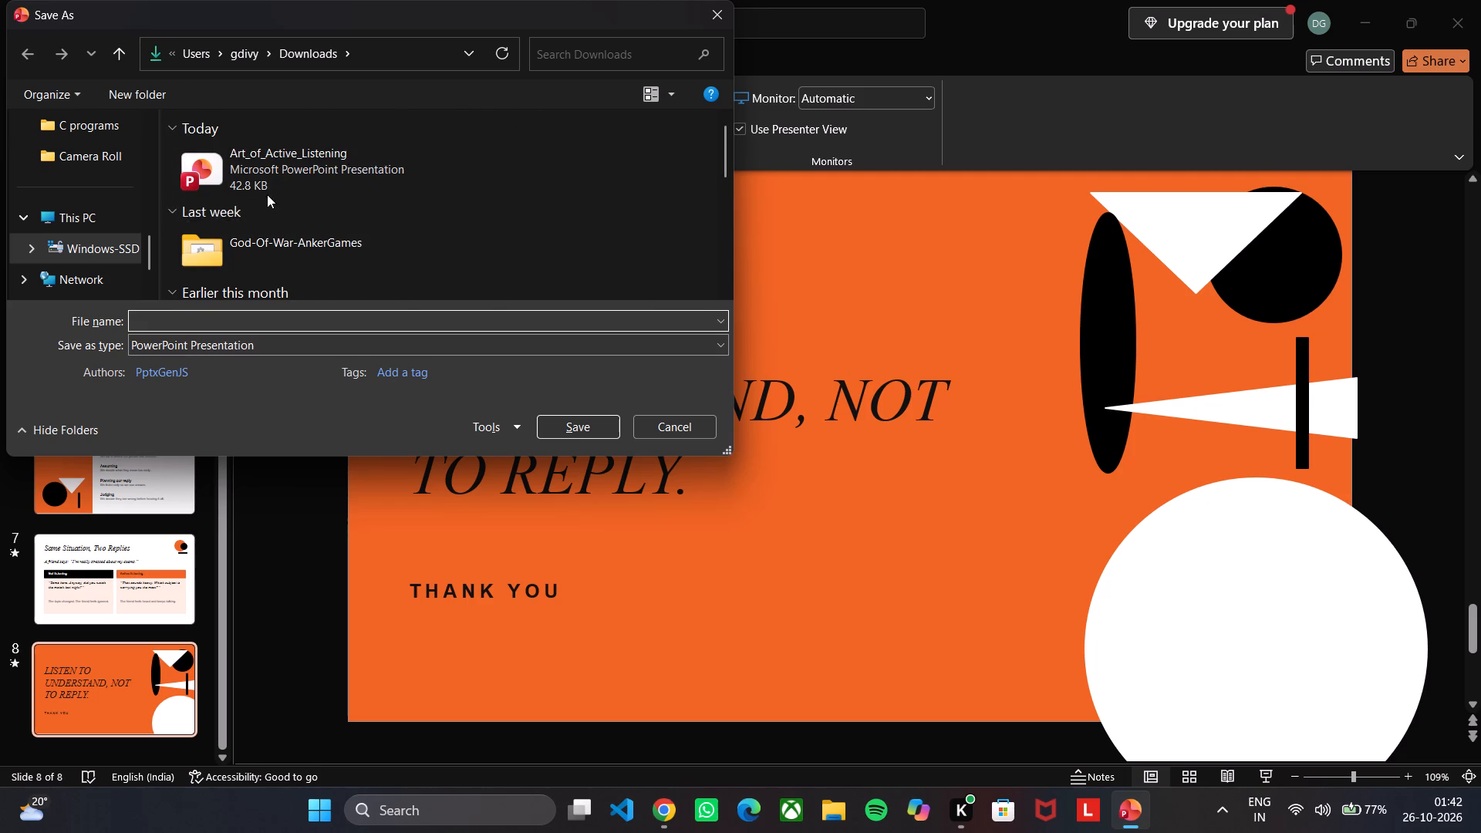
scroll(267, 194, "down", 3)
scroll(267, 194, "up", 2)
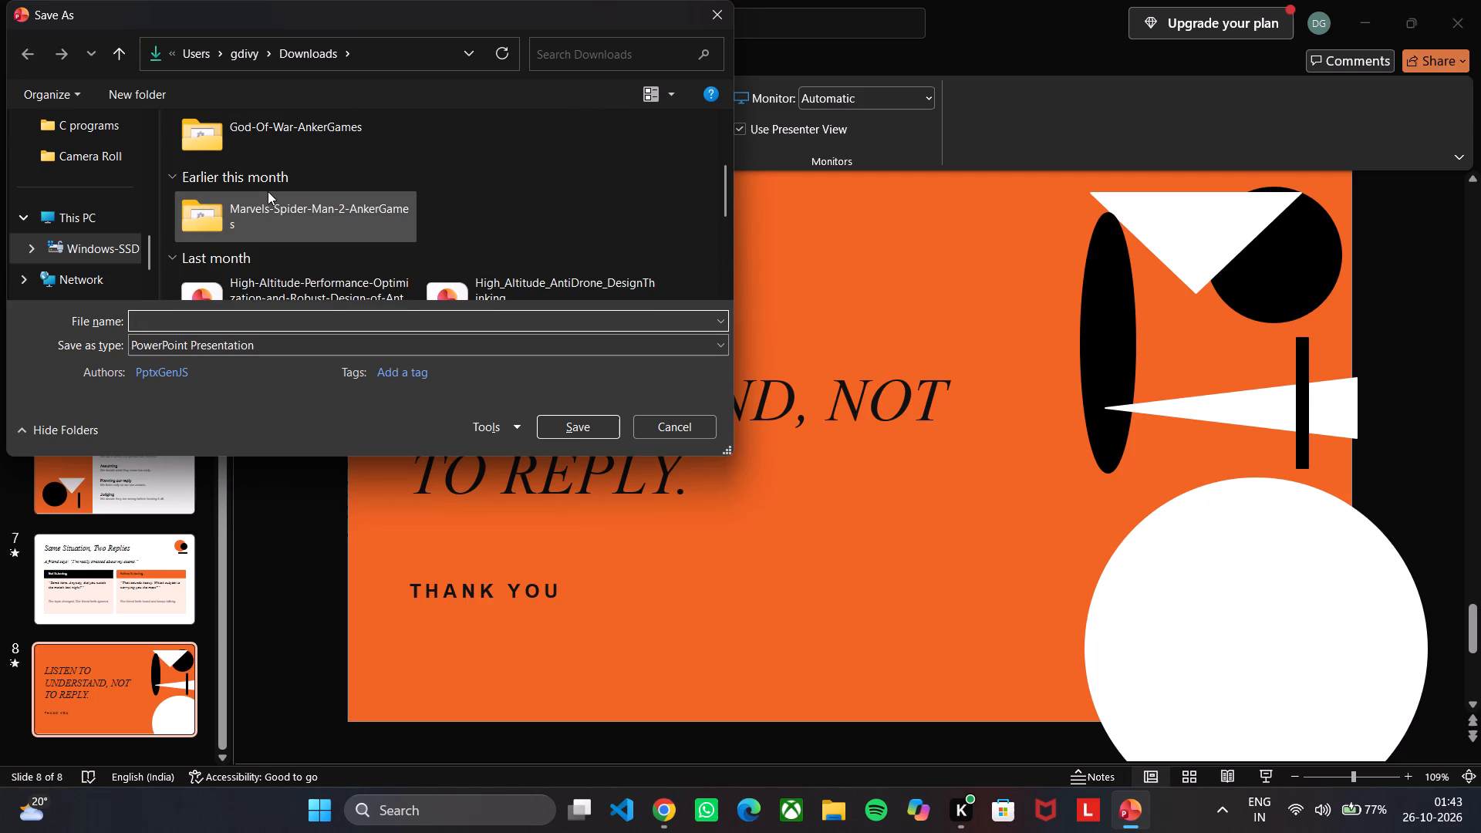
scroll(268, 191, "down", 1)
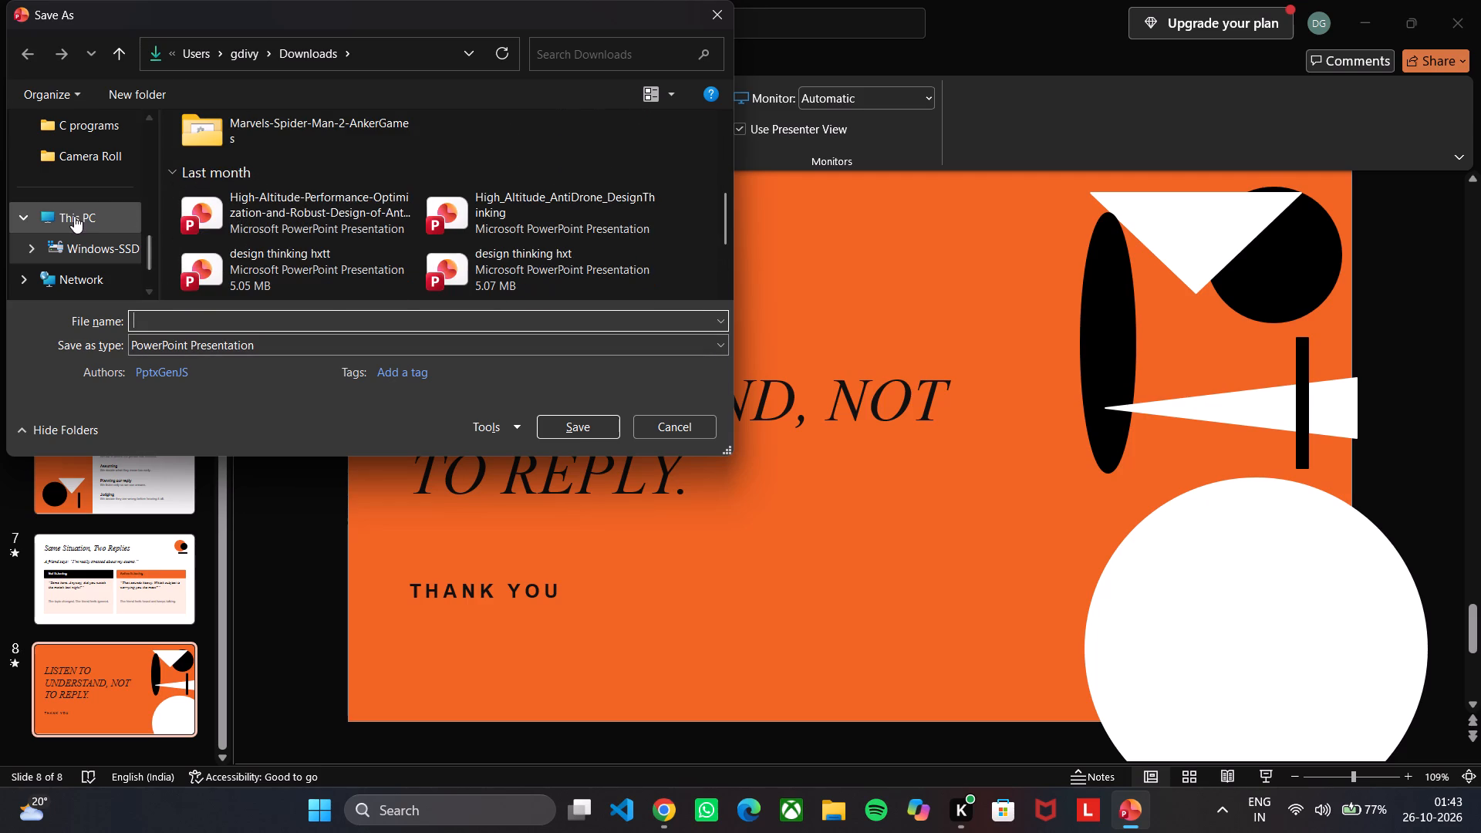
left_click(74, 216)
left_click(62, 246)
scroll(83, 229, "down", 2)
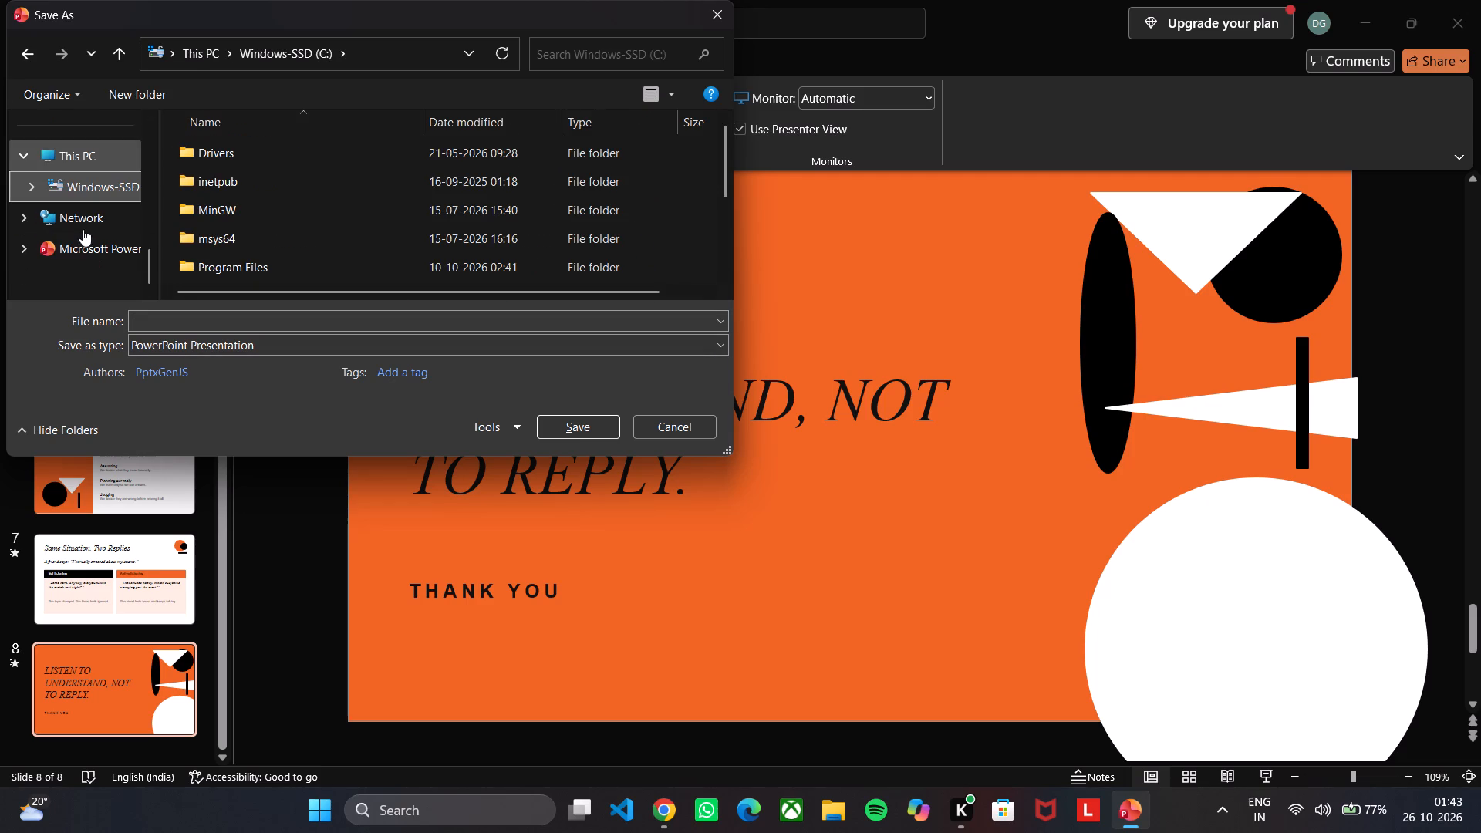
left_click(78, 257)
left_click(79, 245)
left_click(63, 249)
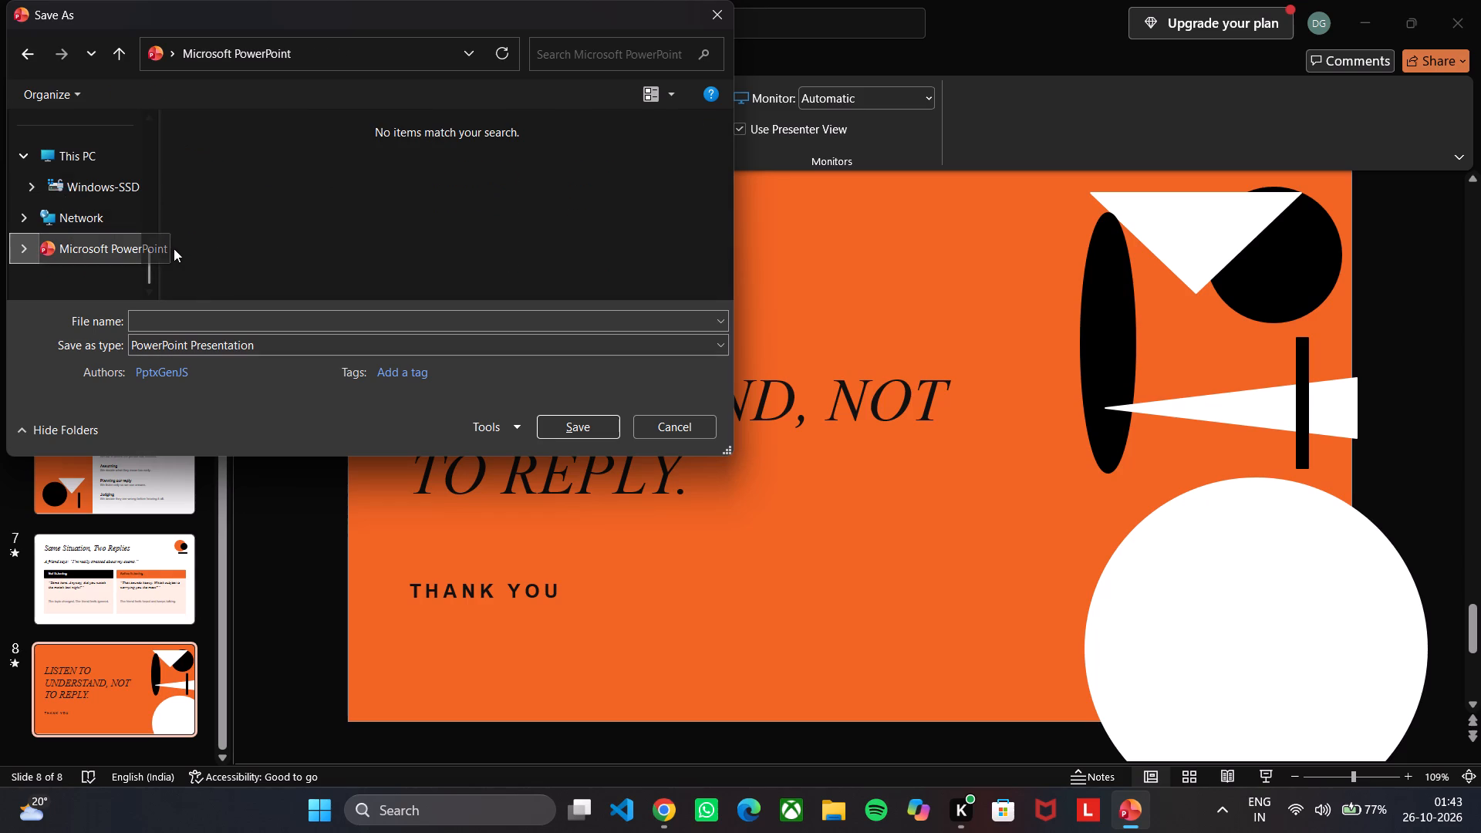
Name the copy Art of Active Listening and try to save it in the Microsoft PowerPoint location.
left_click(199, 316)
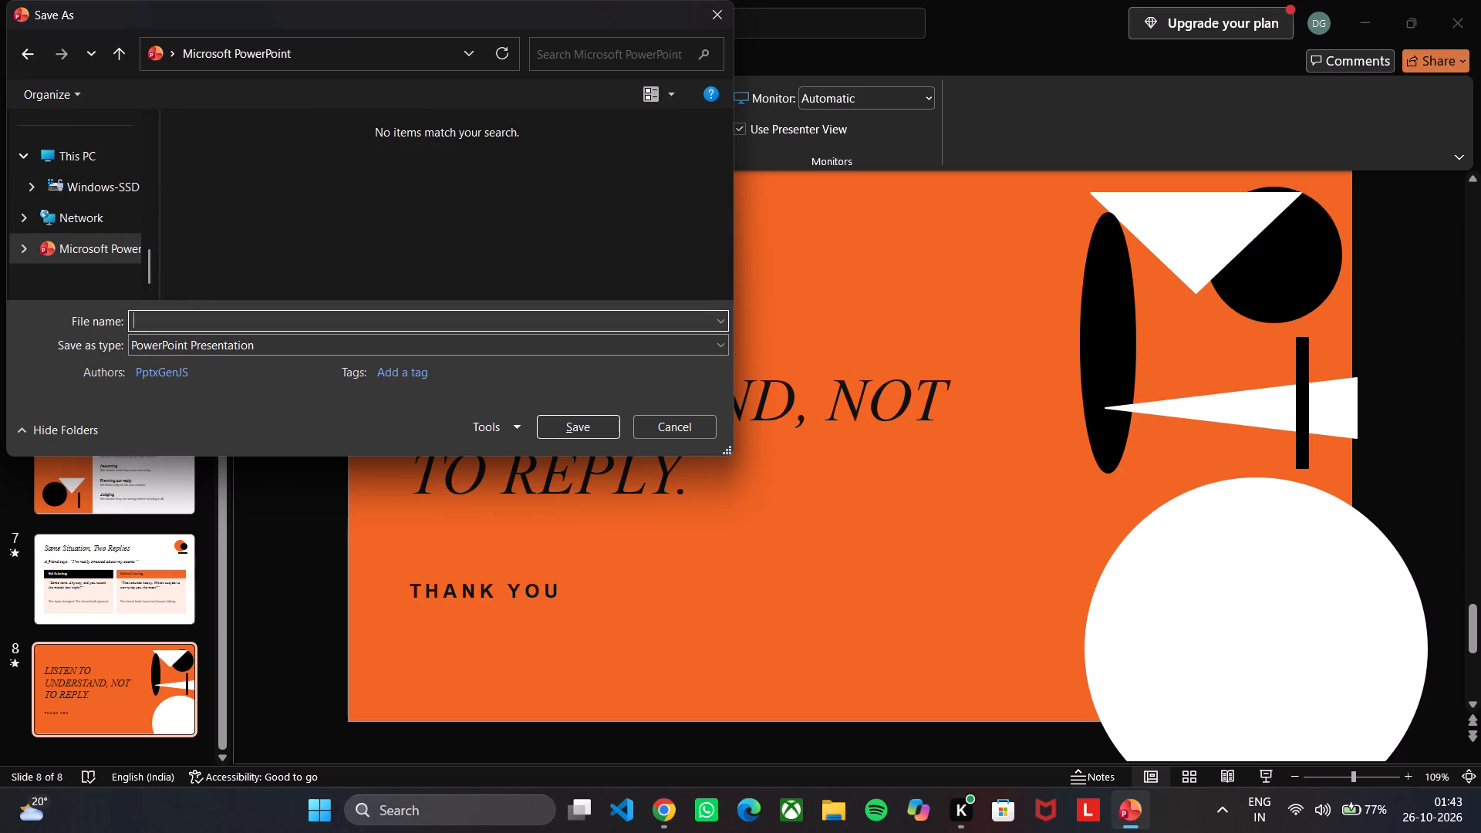
type("Art of")
key("space")
key("a")
key("BackSpace")
type("Active Listem")
key("BackSpace")
type("ning")
key("Return")
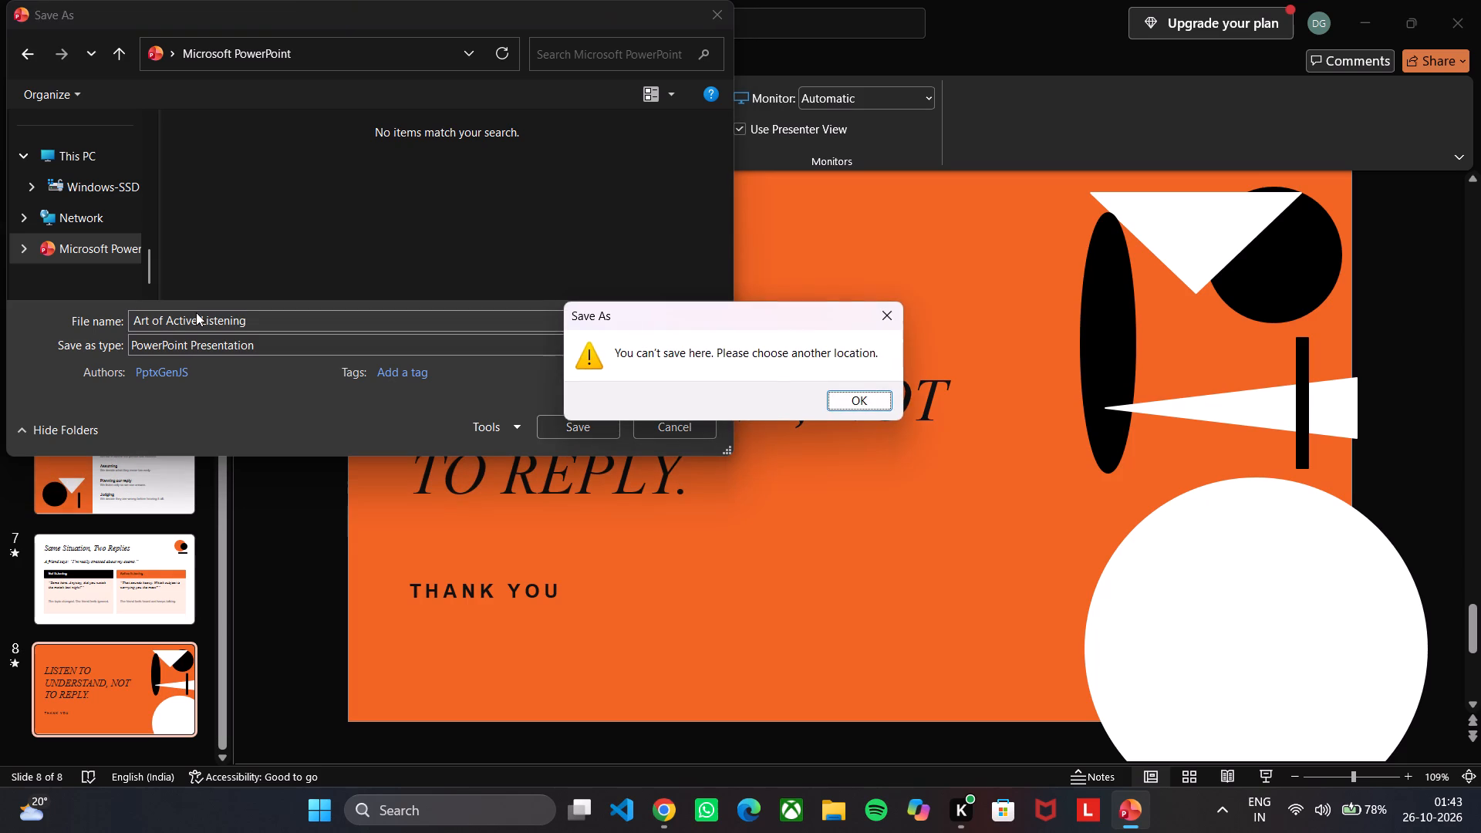
key("Return")
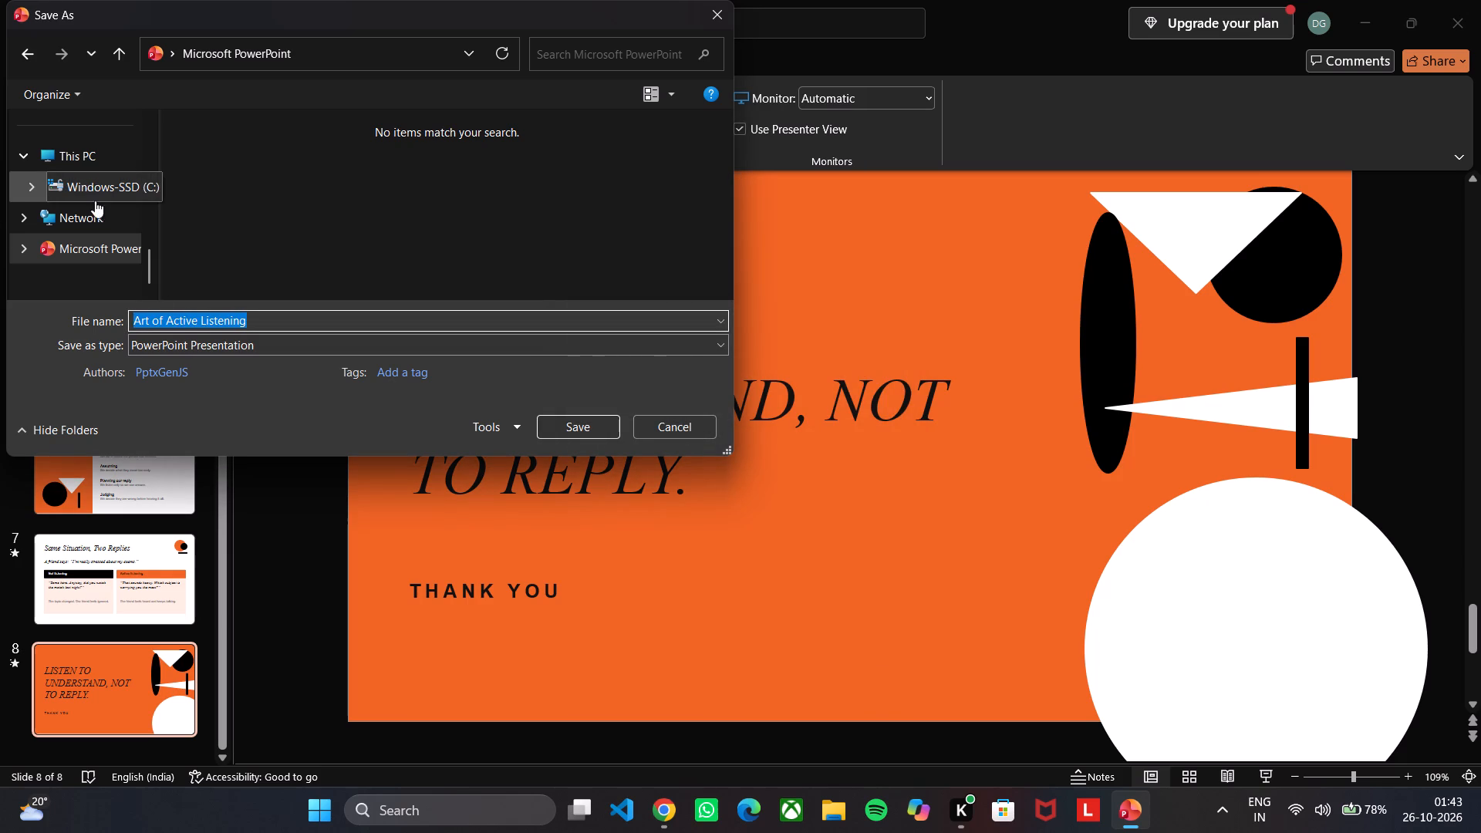
Choose the Downloads folder as the location and save the copy there as a PowerPoint Presentation.
left_click(86, 155)
scroll(245, 204, "up", 1)
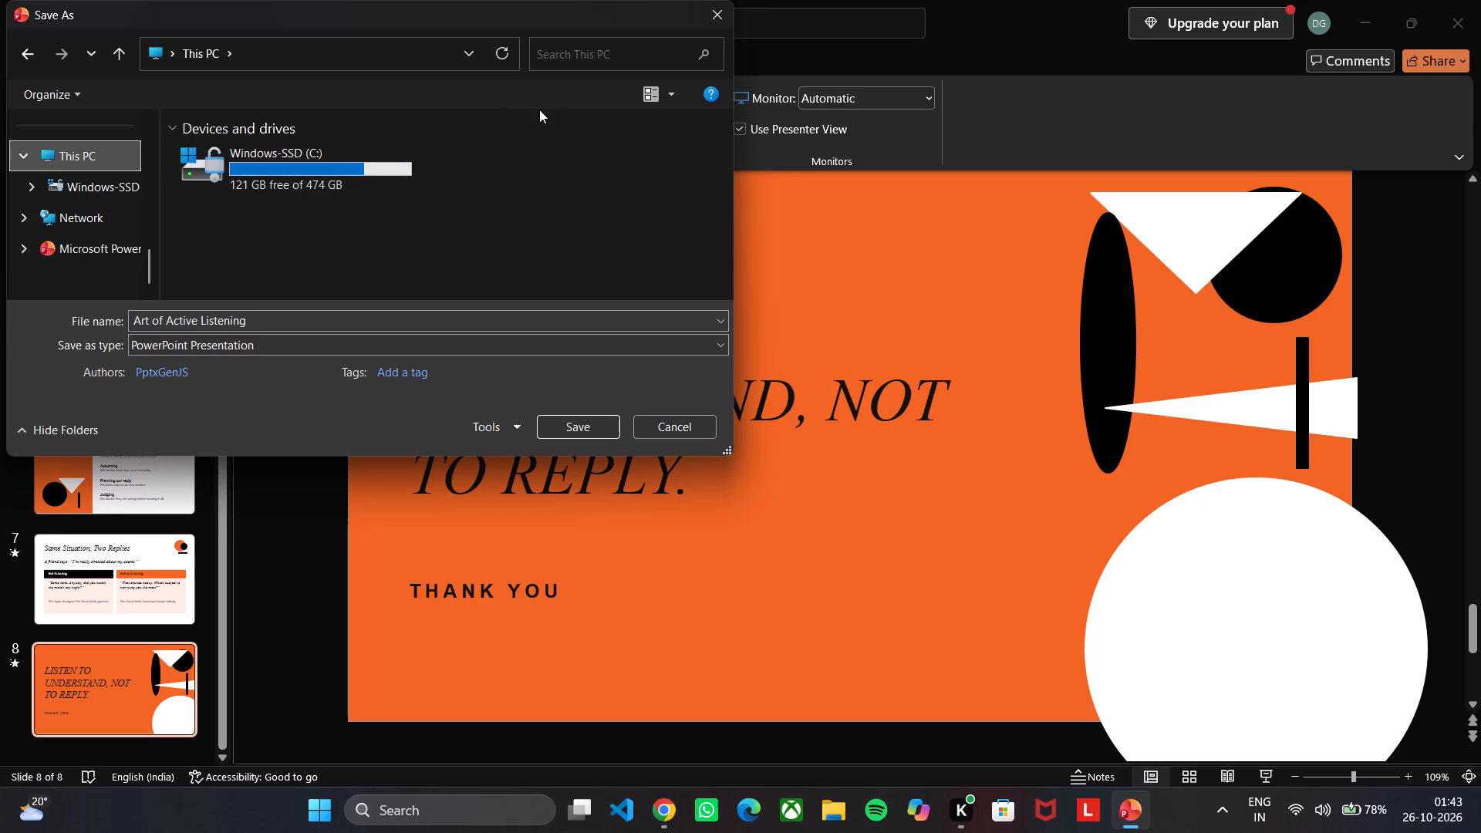
left_click(82, 194)
left_click(74, 214)
left_click(74, 248)
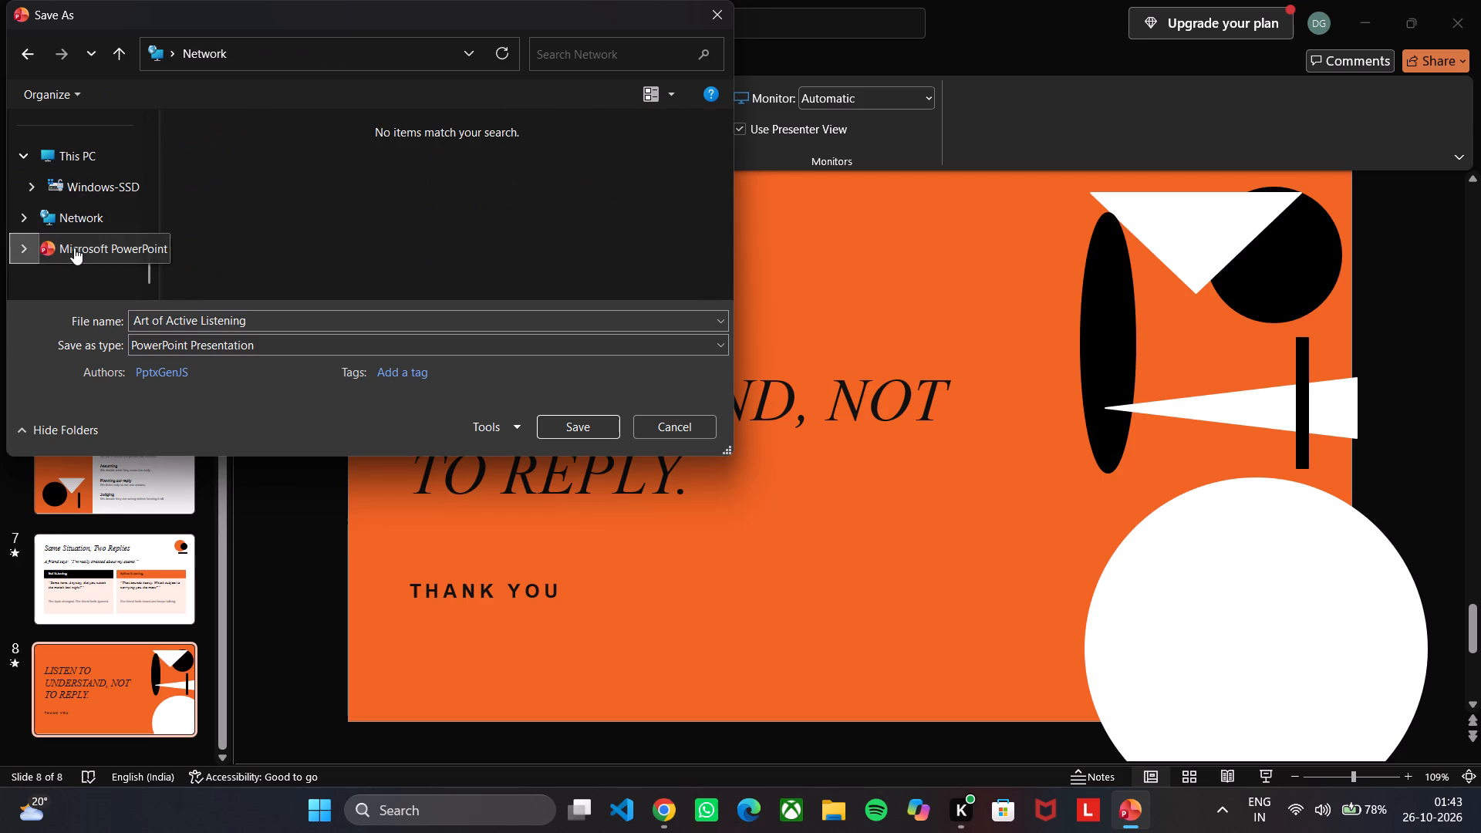
scroll(59, 184, "up", 4)
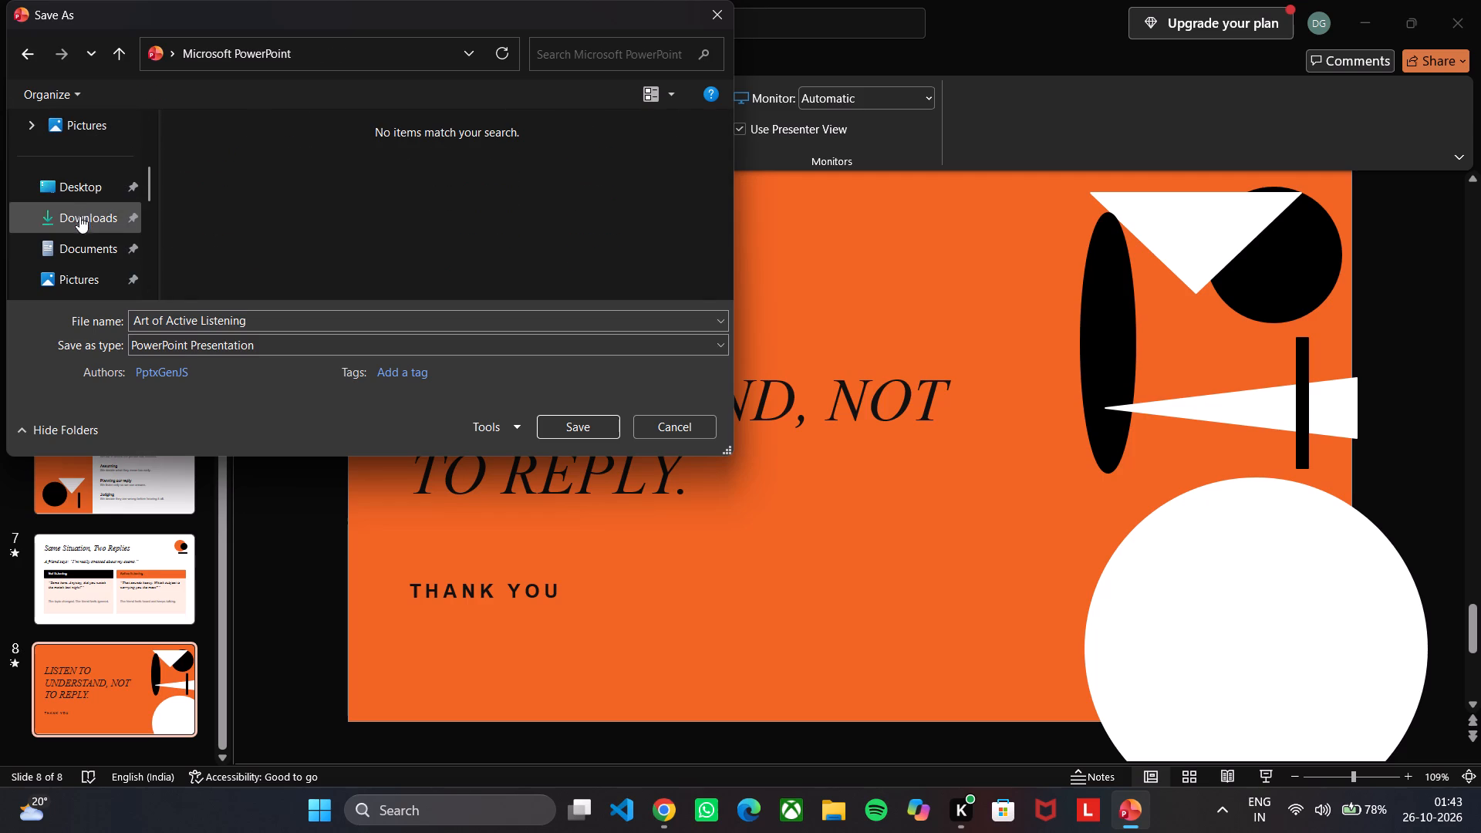
left_click(83, 233)
left_click(86, 211)
scroll(234, 167, "down", 1)
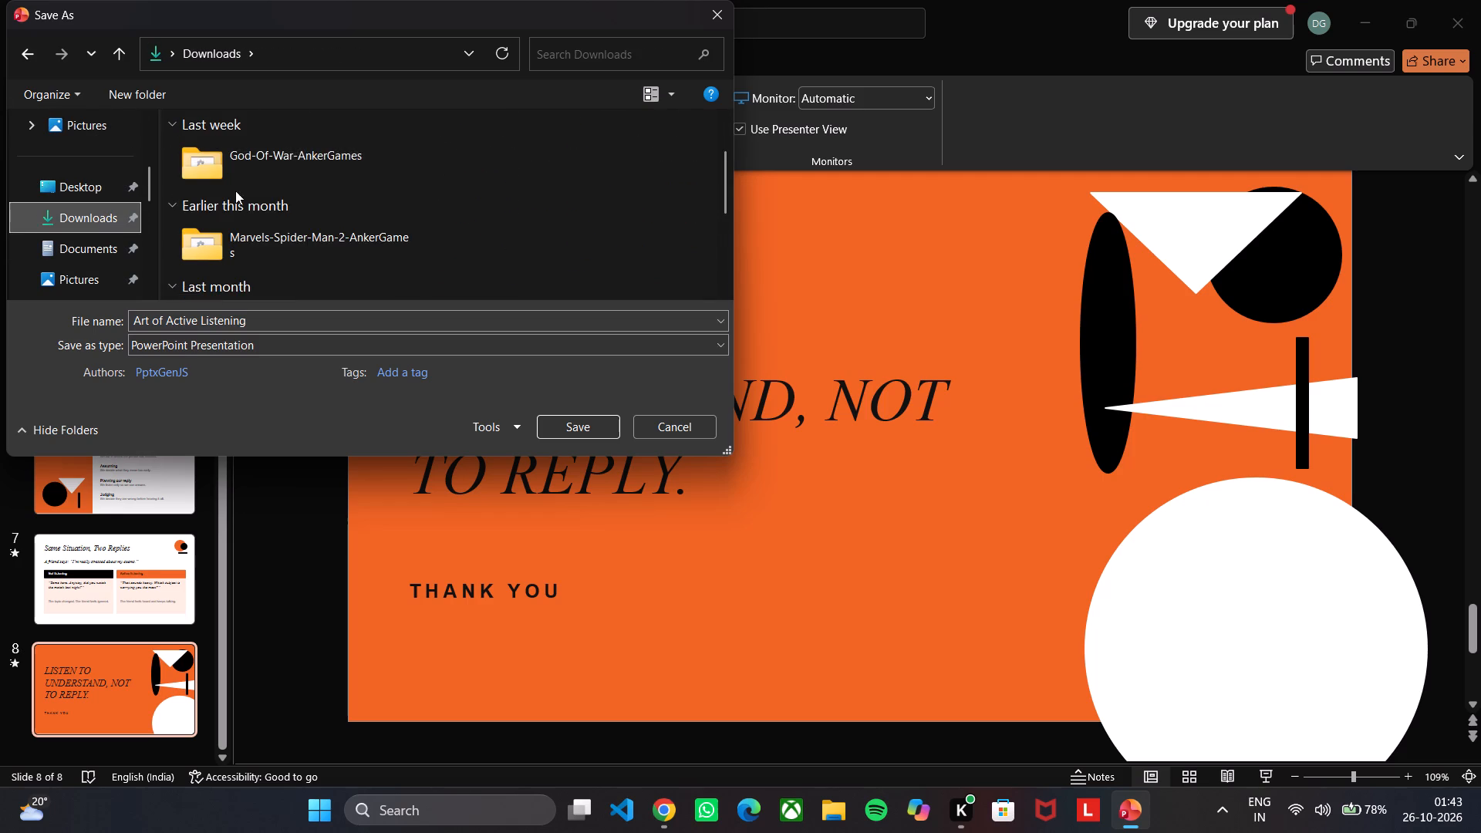
scroll(244, 204, "up", 3)
left_click(559, 430)
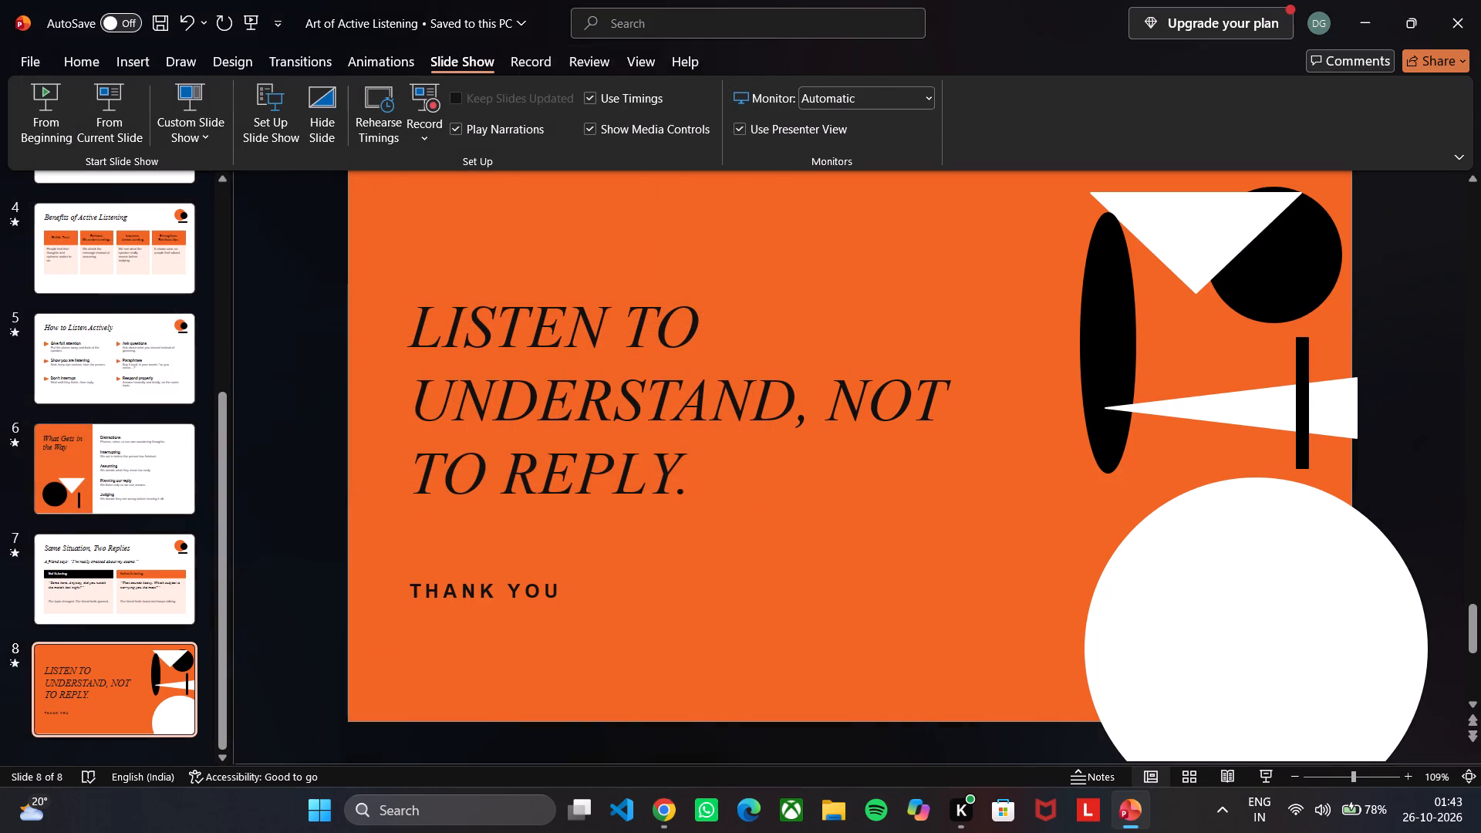
Open Art of Active Listening from File Explorer's recent files and play the slide show from the title slide to slide 2, then exit.
left_click(841, 801)
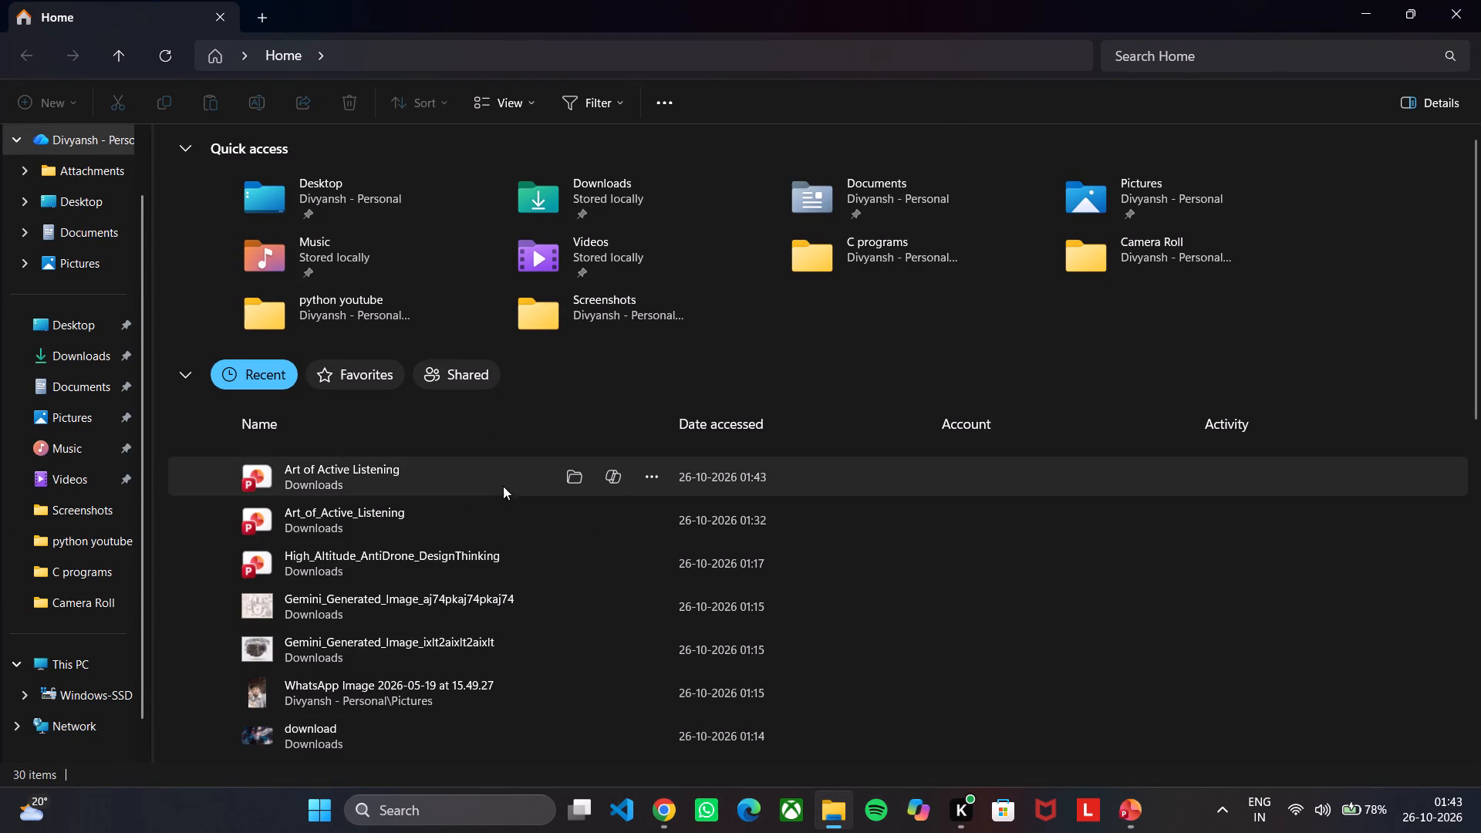
double_click(414, 469)
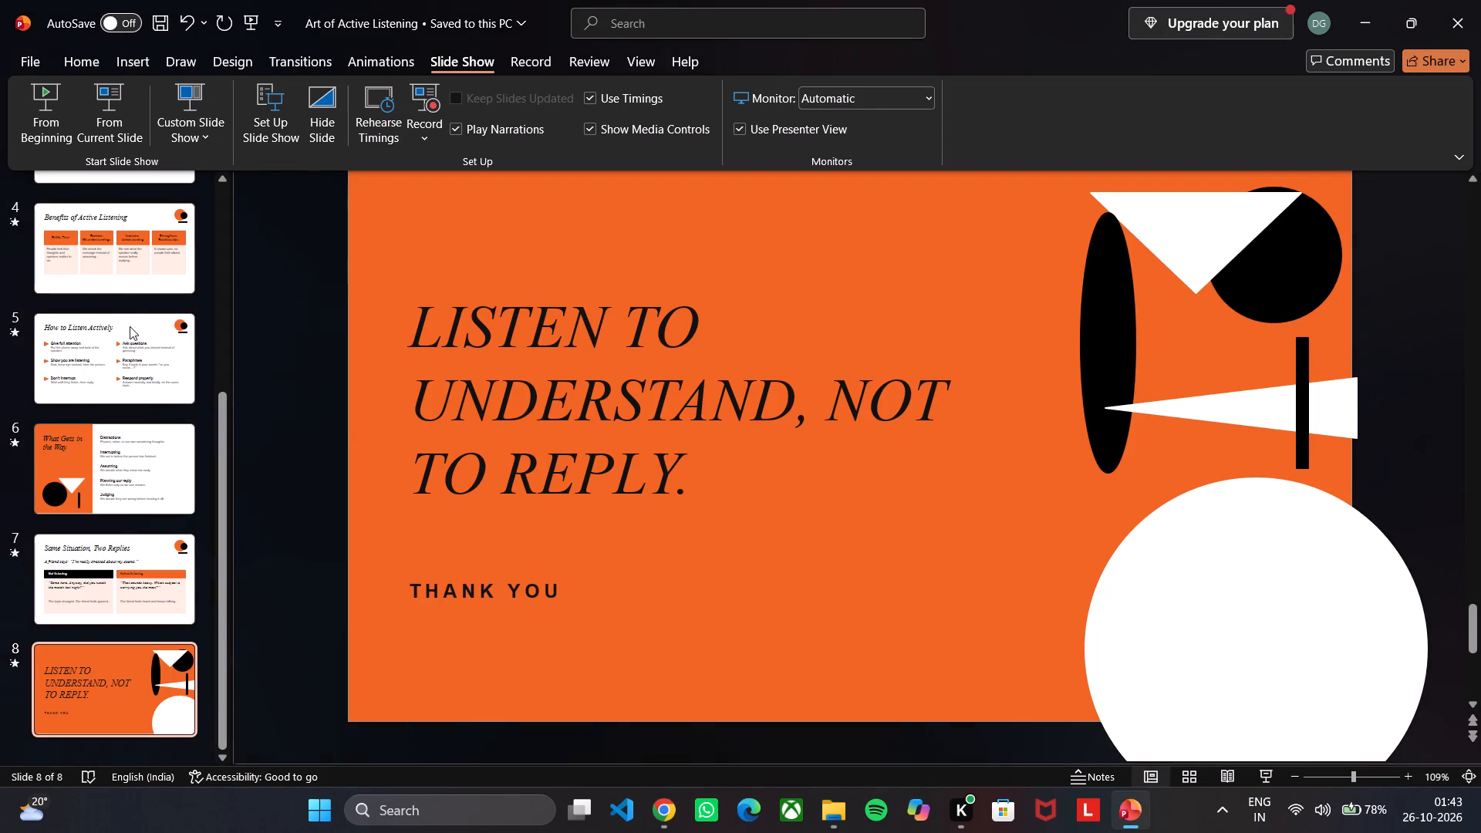
scroll(111, 361, "up", 4)
scroll(64, 228, "up", 7)
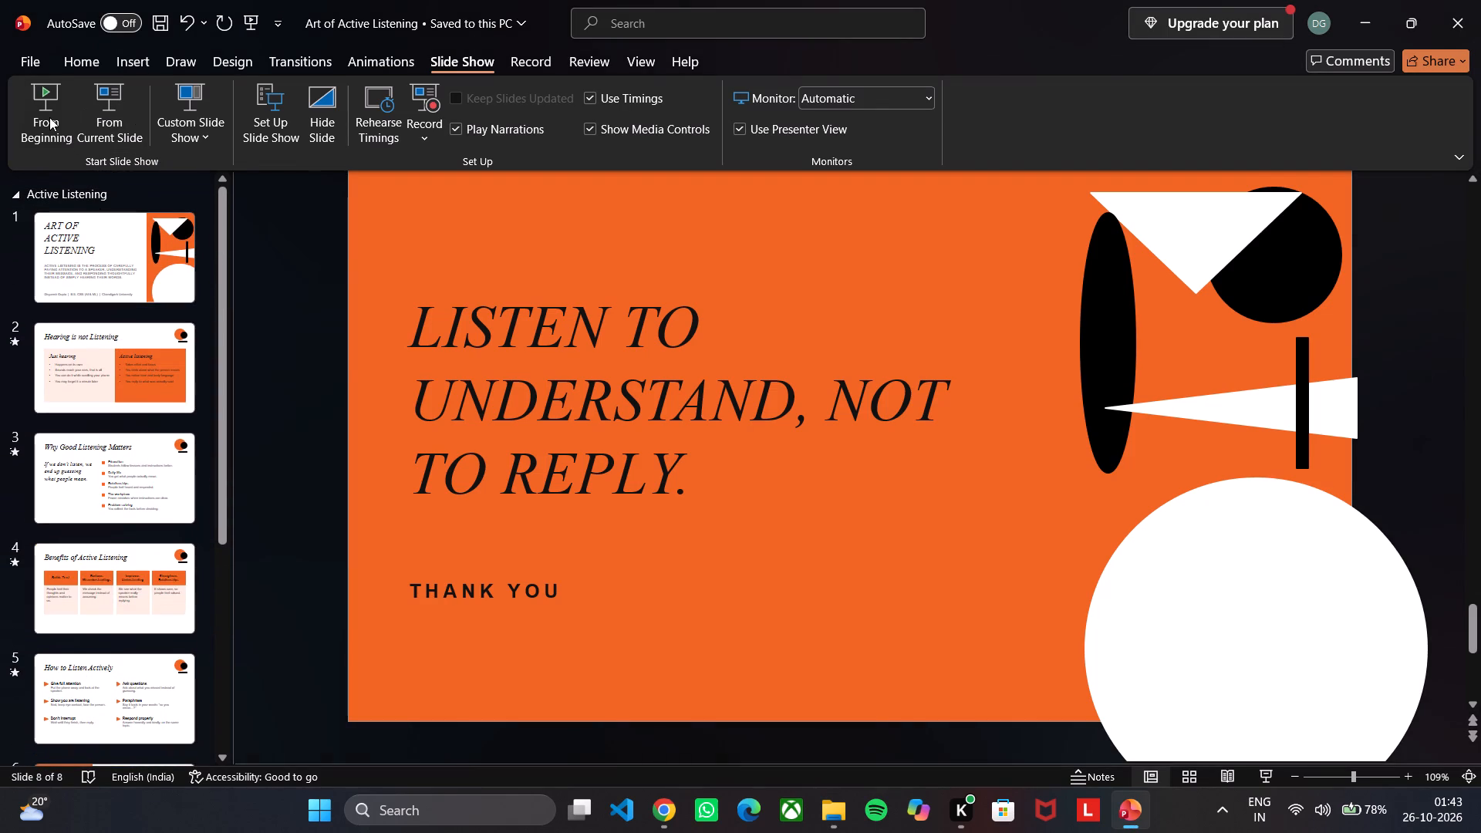
left_click(49, 117)
key("Right")
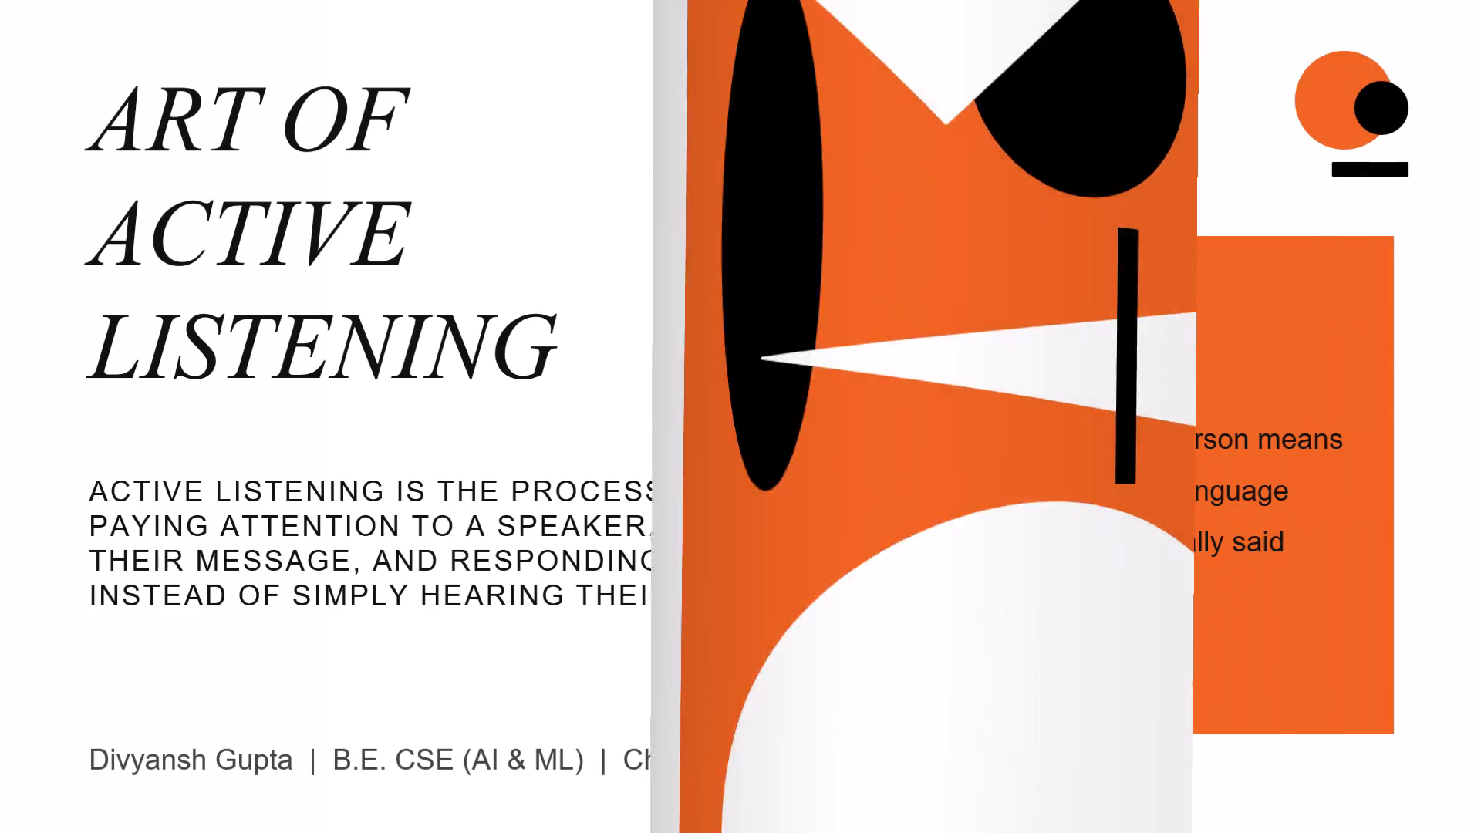
key("Escape")
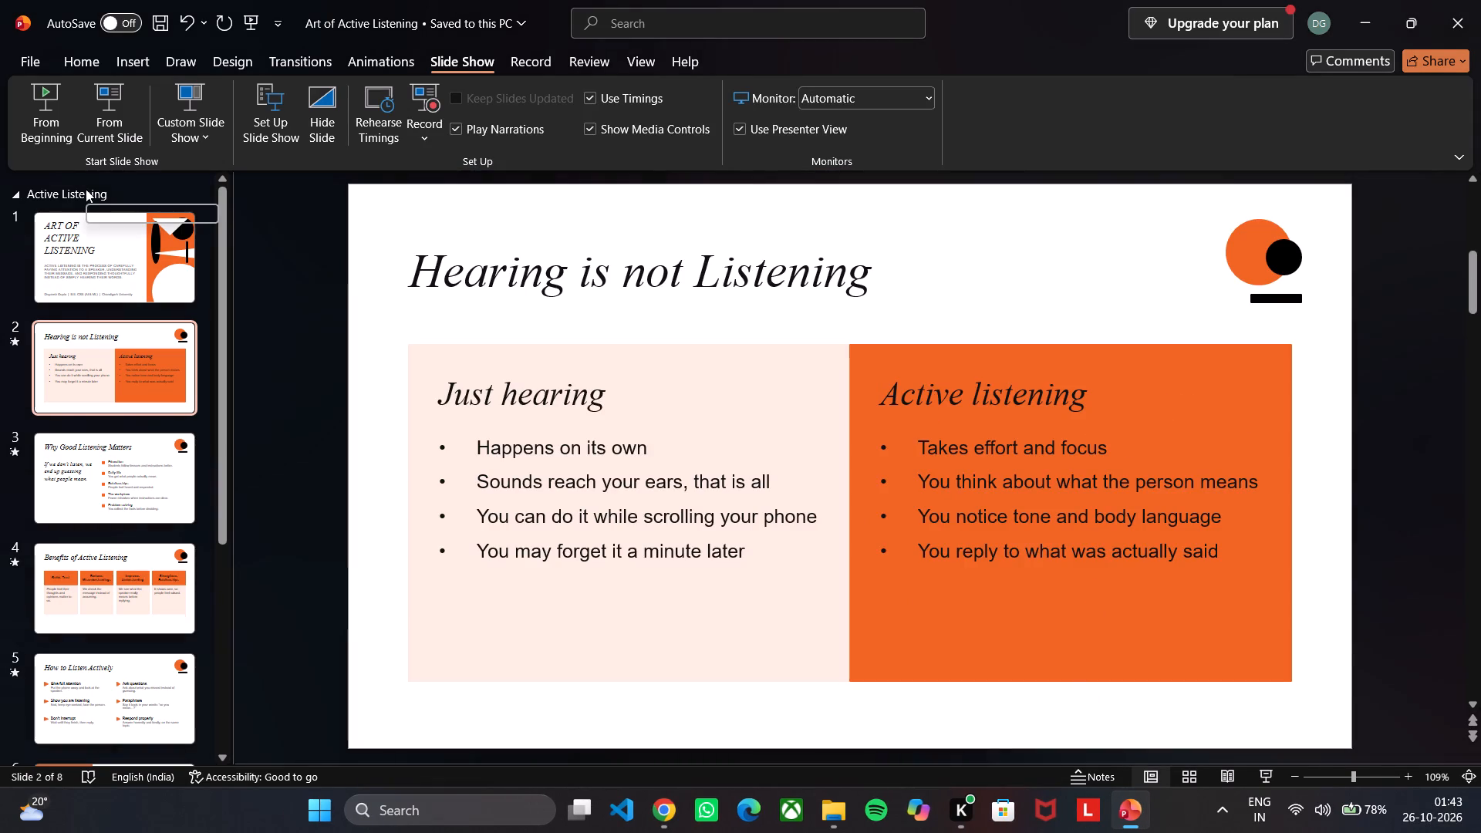
key("Escape")
Open the original Art_of_Active_Listening file from the recent files in File Explorer.
left_click(839, 817)
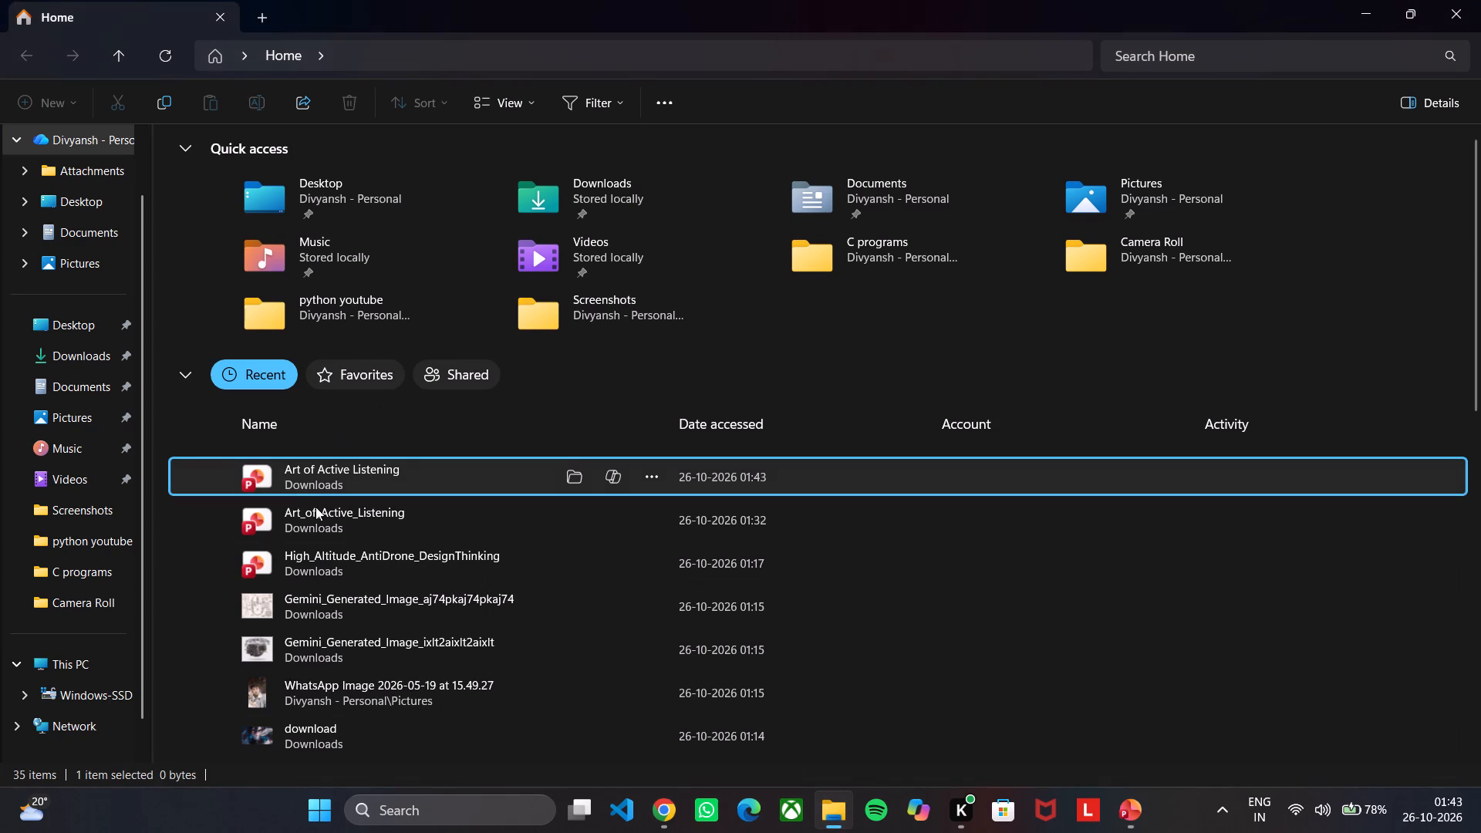
left_click(321, 507)
double_click(349, 517)
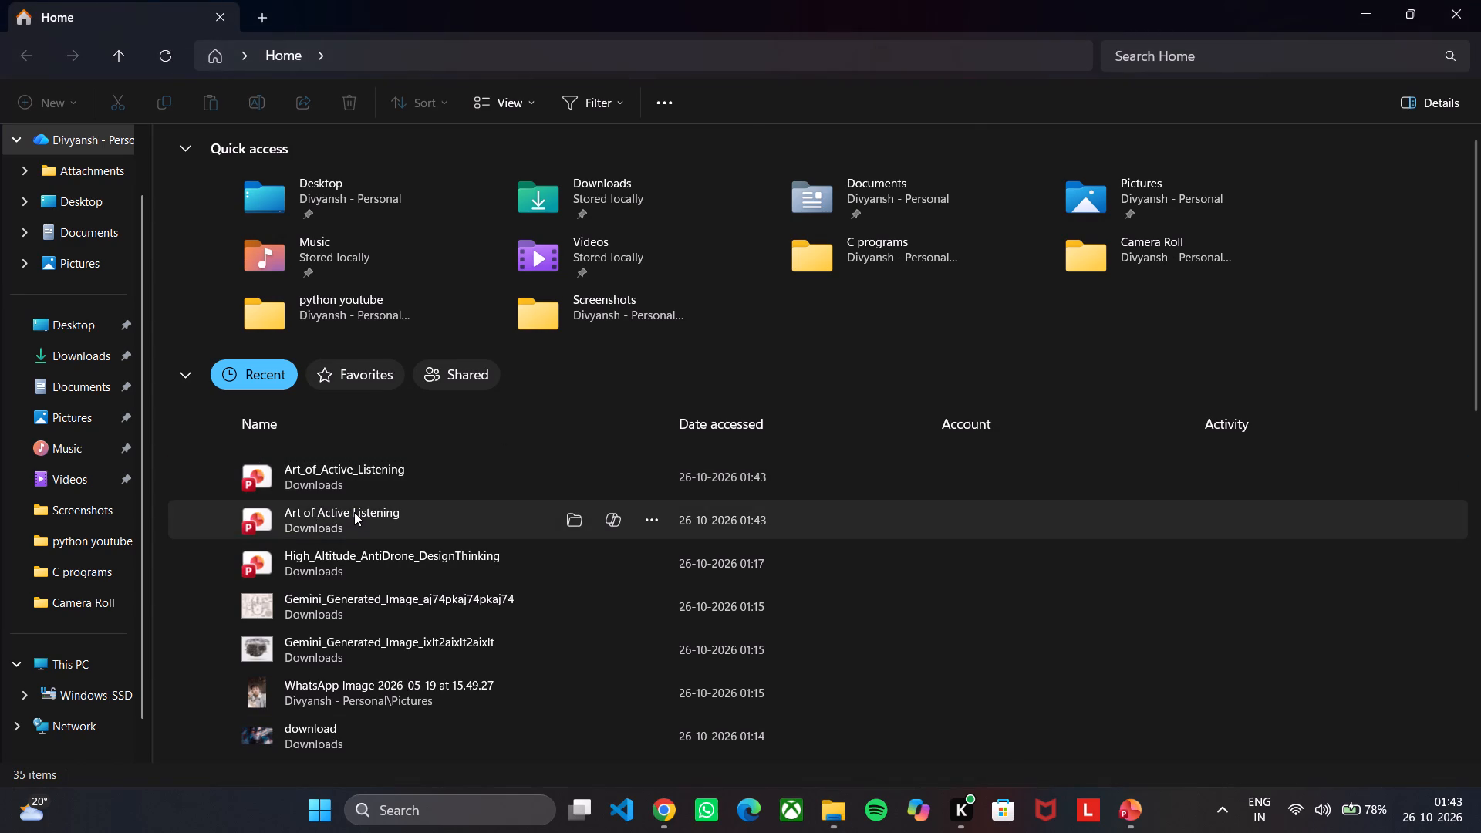
Reopen Art of Active Listening, play the slide show from slide 2 to slide 3, exit it and close the presentation.
double_click(354, 511)
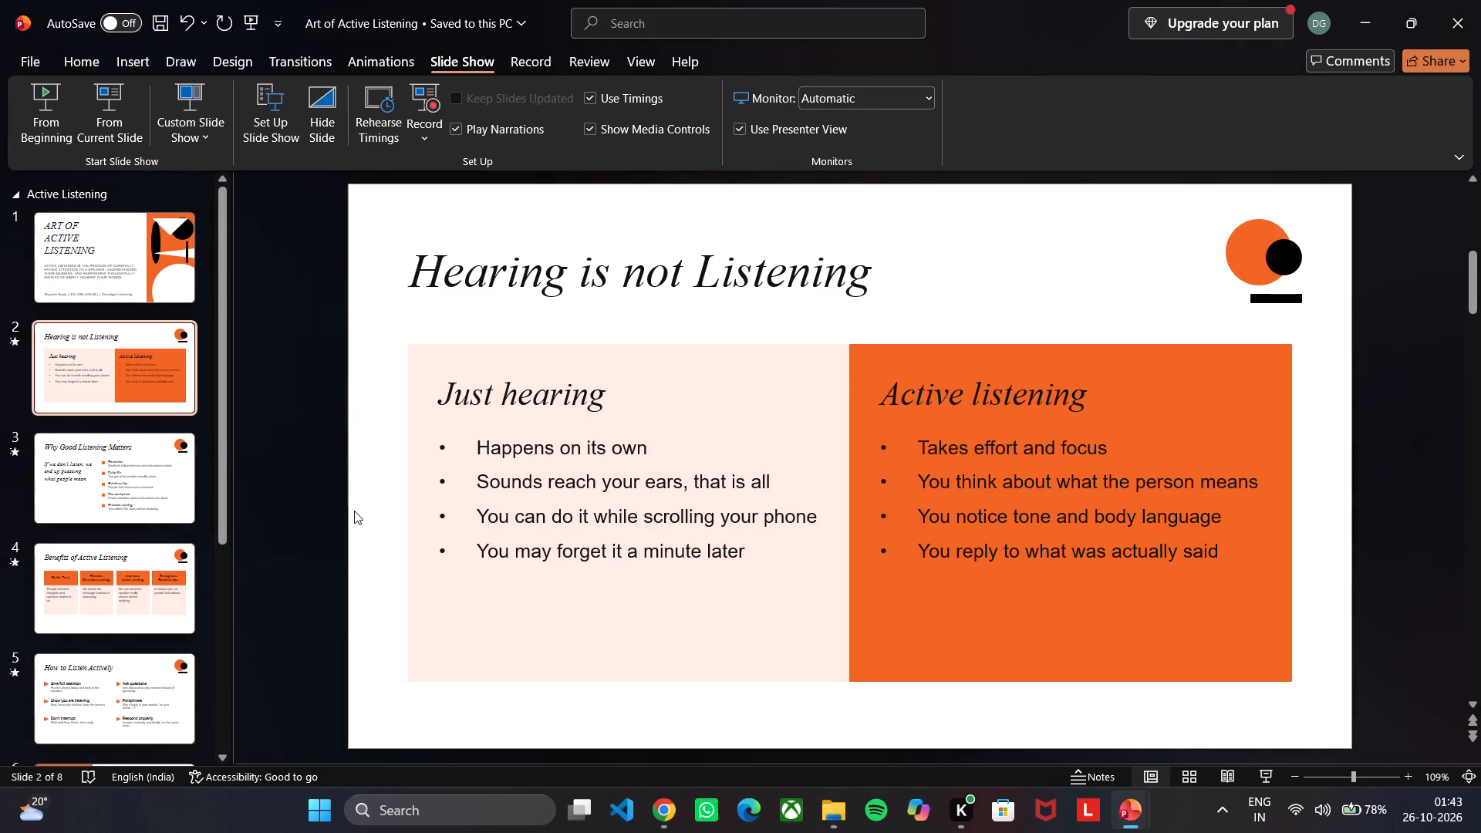
left_click(118, 103)
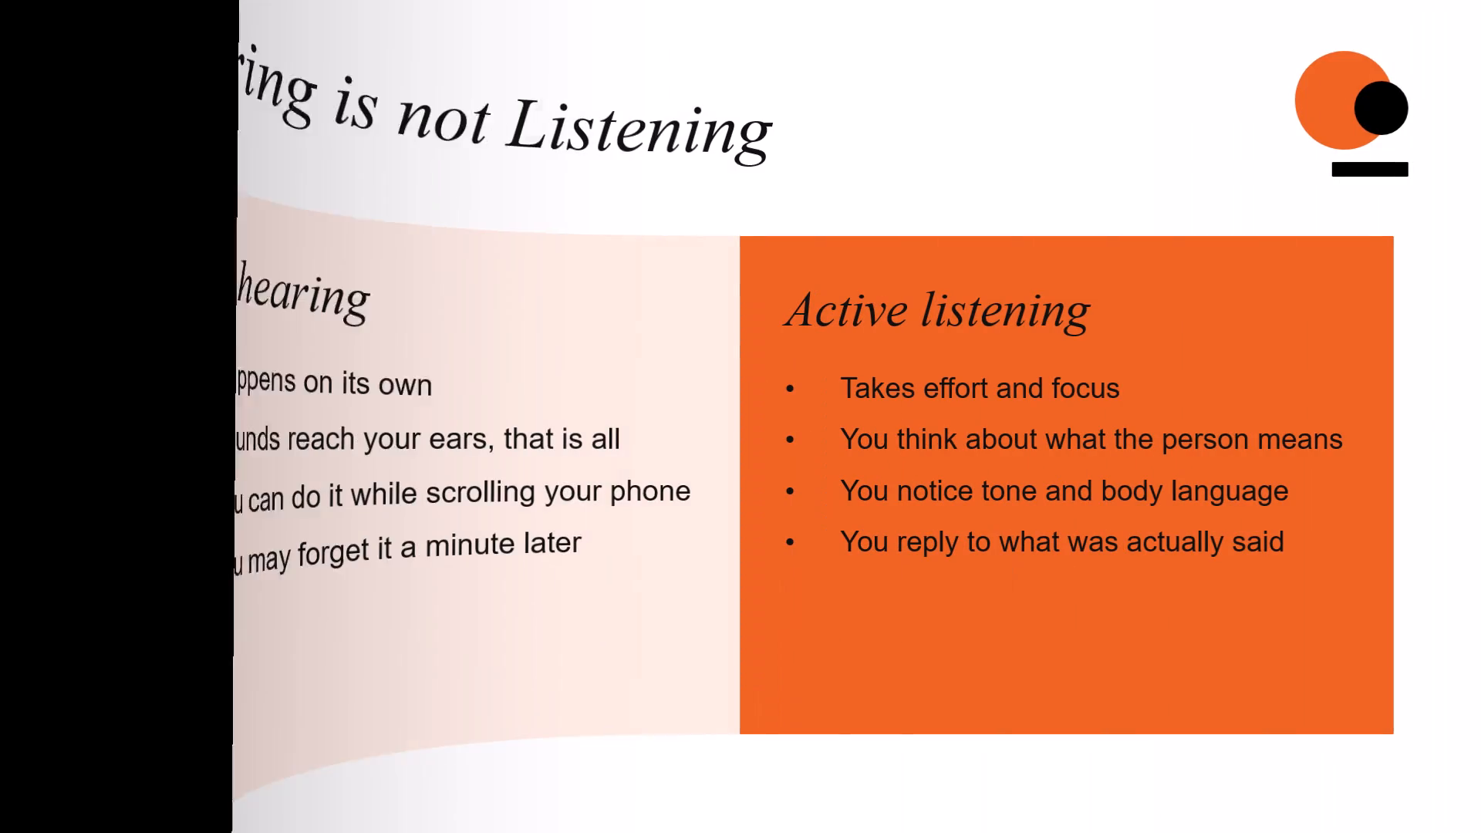
key("Right")
key("Escape")
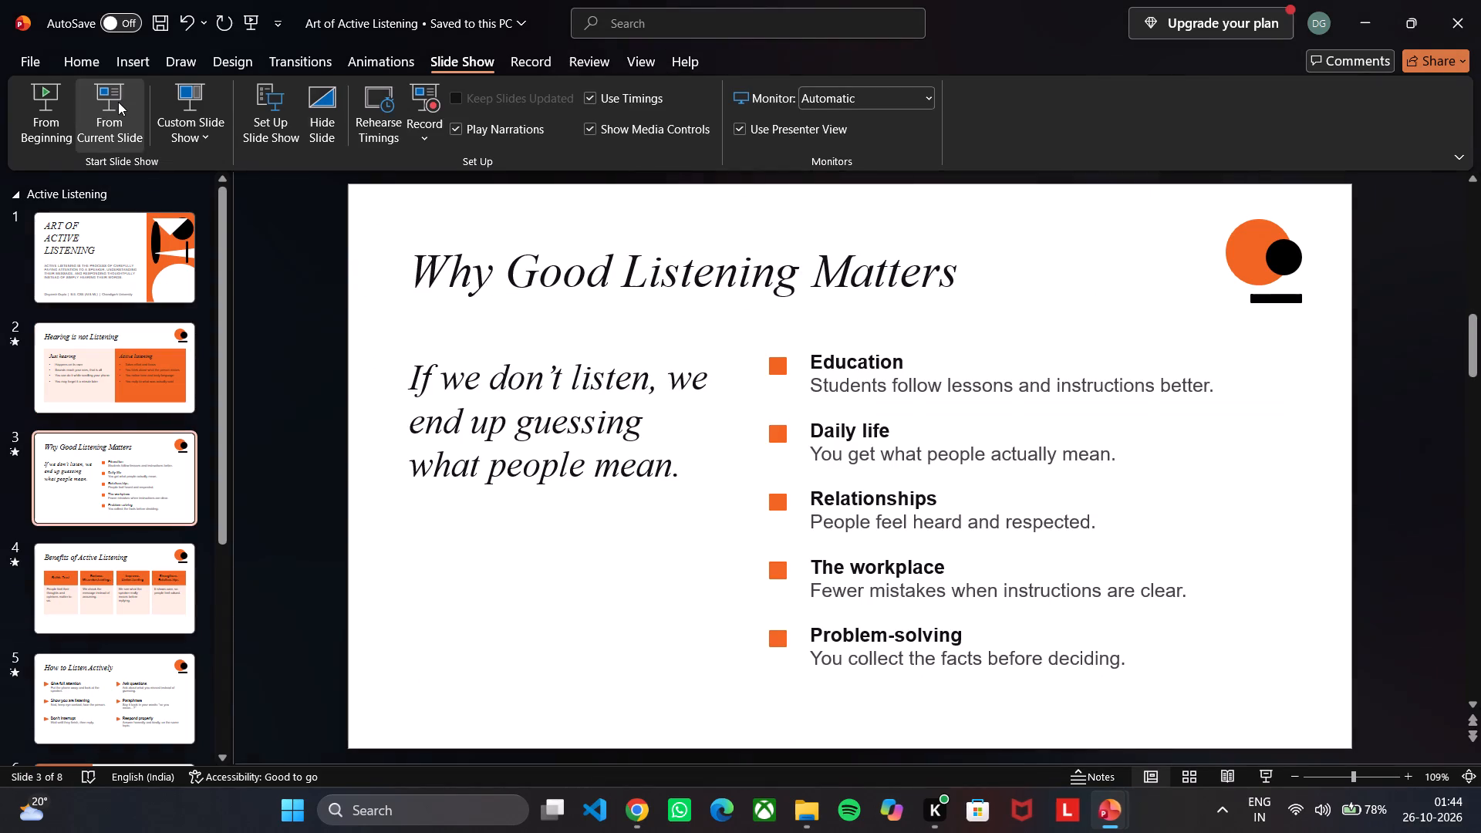
key("Escape")
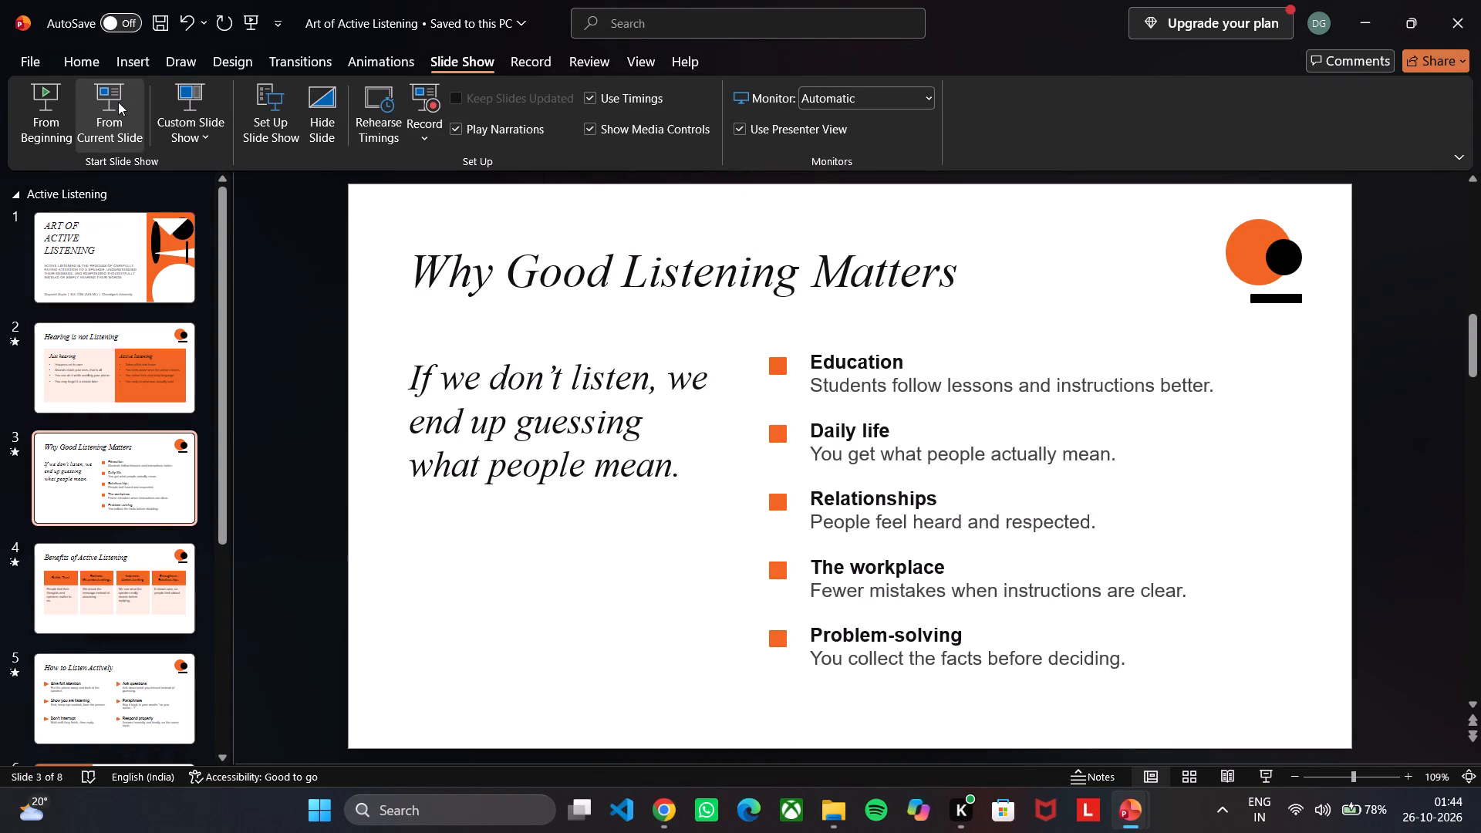
left_click(1478, 0)
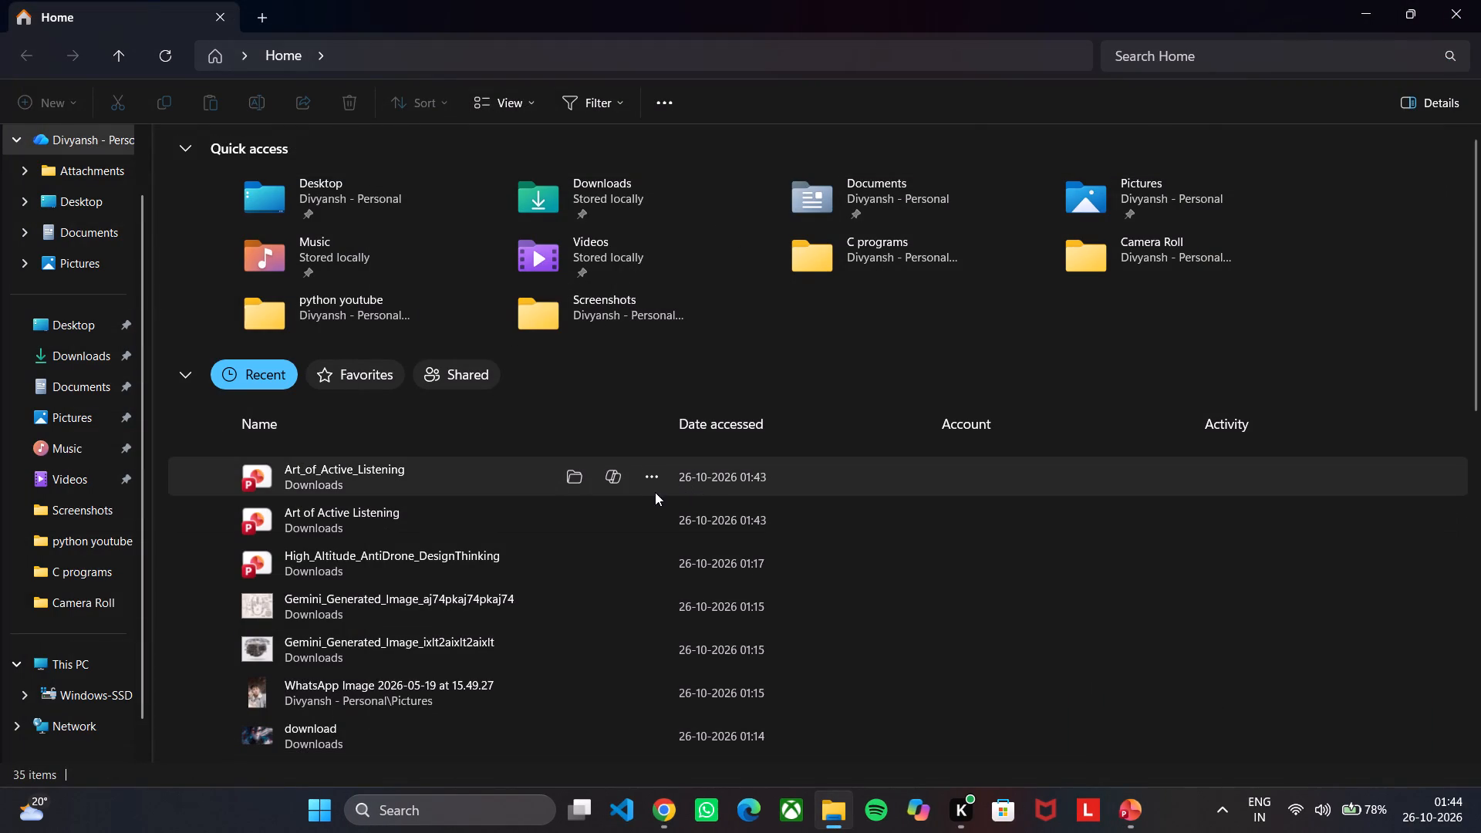
Check the file properties of Art_of_Active_Listening in the recent files list.
left_click(656, 477)
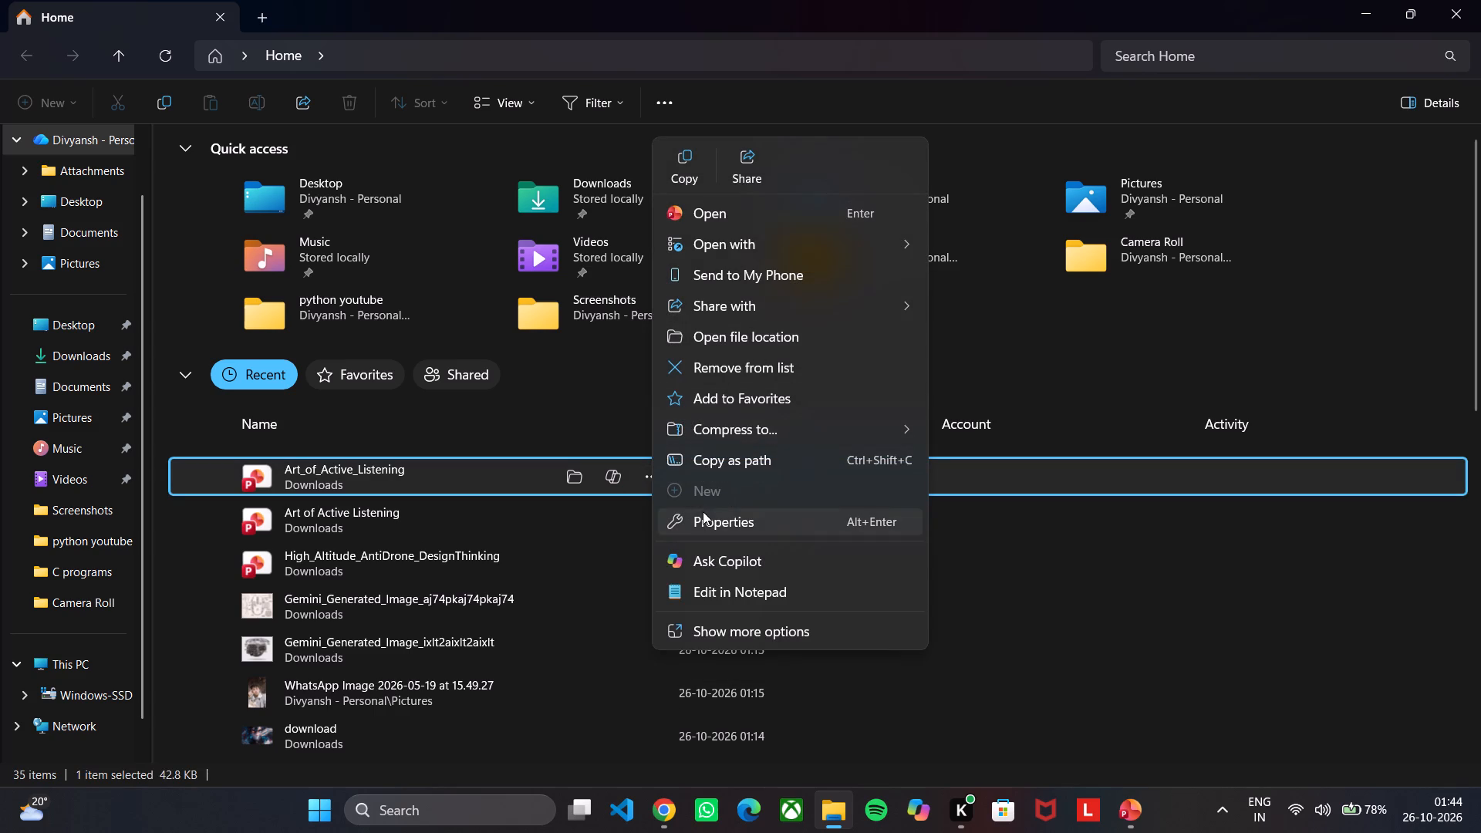
left_click(717, 525)
left_click(1279, 542)
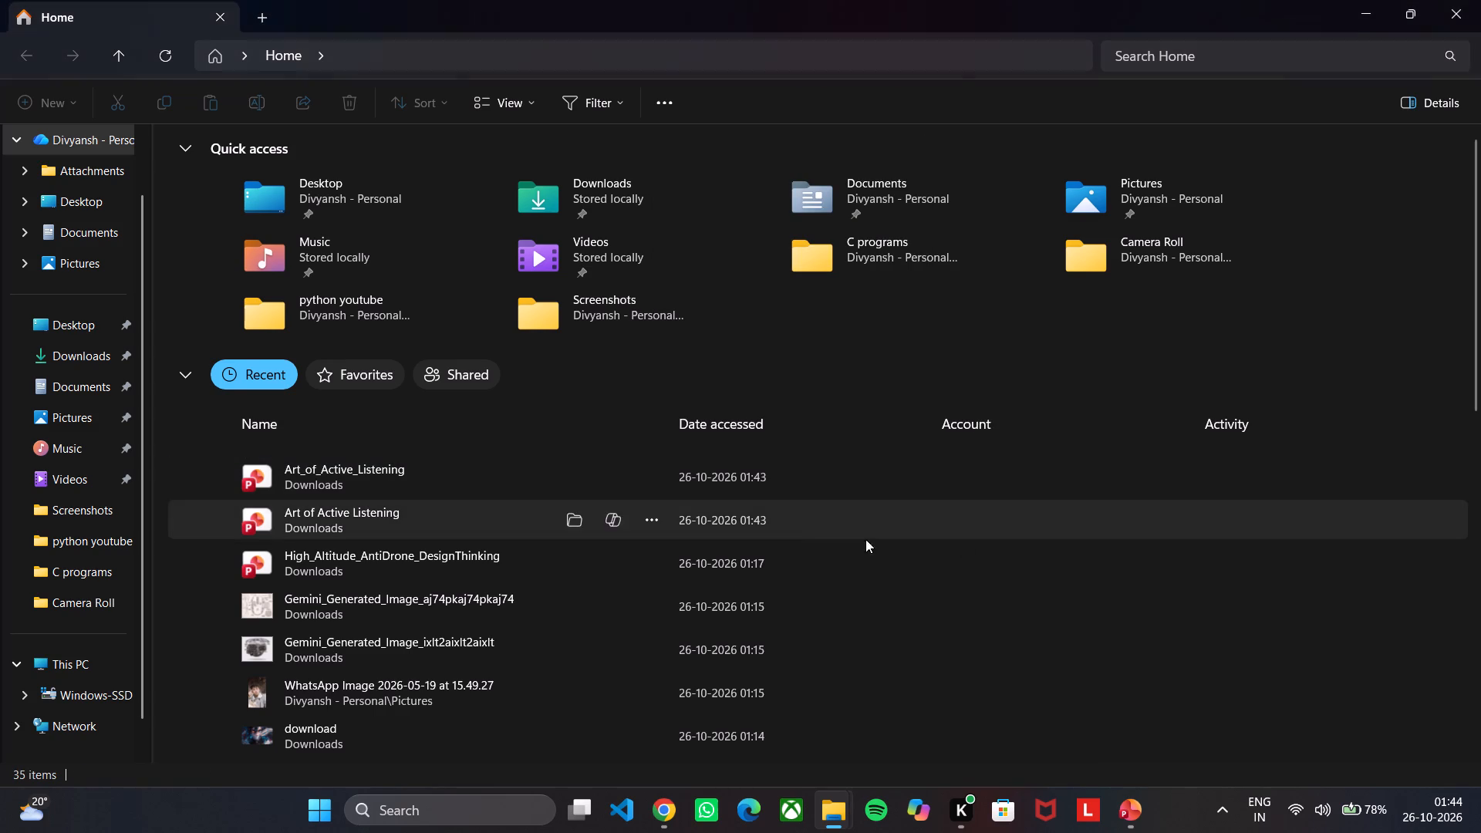
Remove Art_of_Active_Listening from the recent files list in File Explorer.
left_click(714, 455)
left_click(728, 477)
right_click(728, 477)
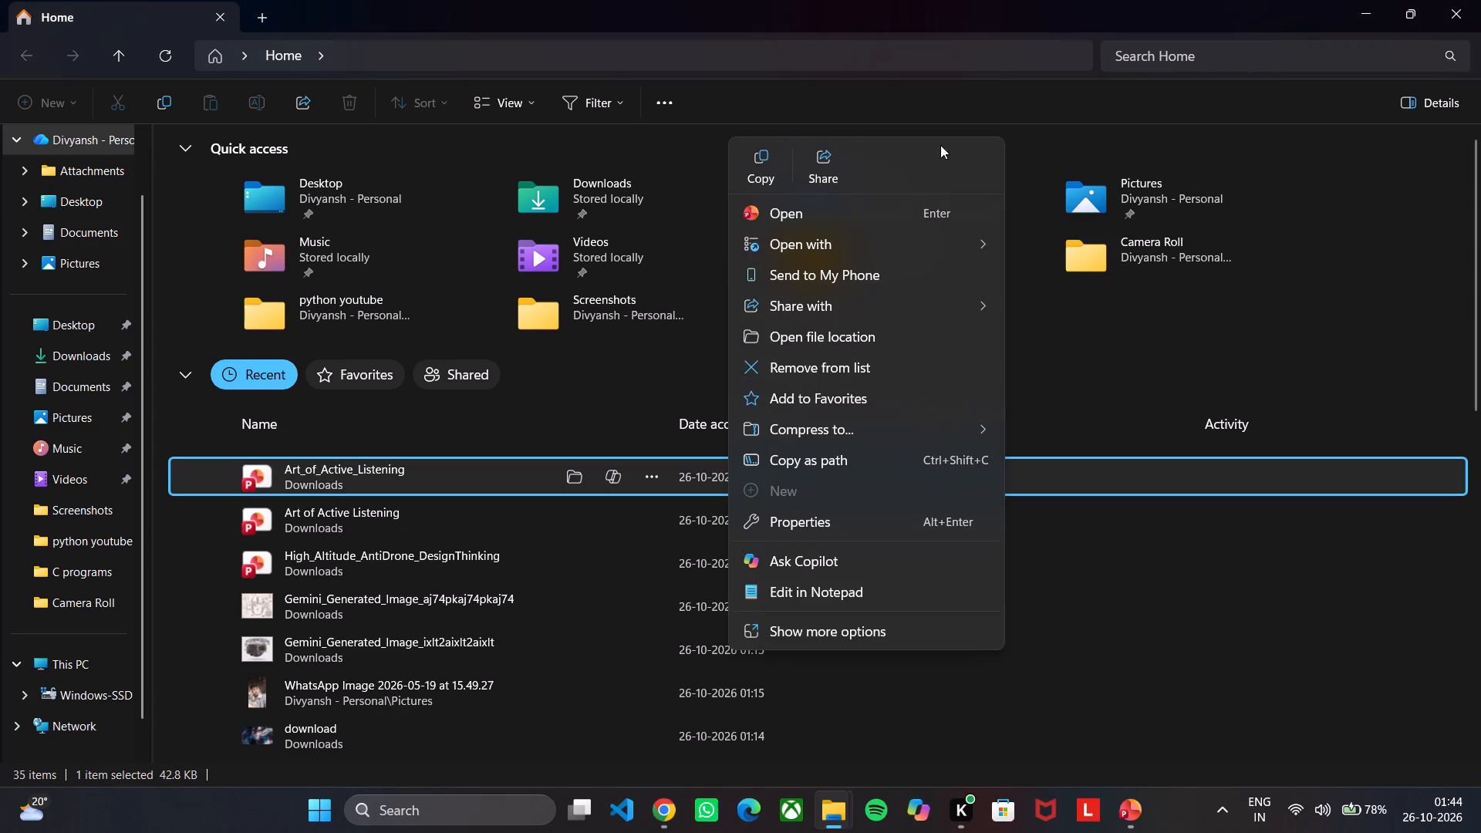
left_click(821, 366)
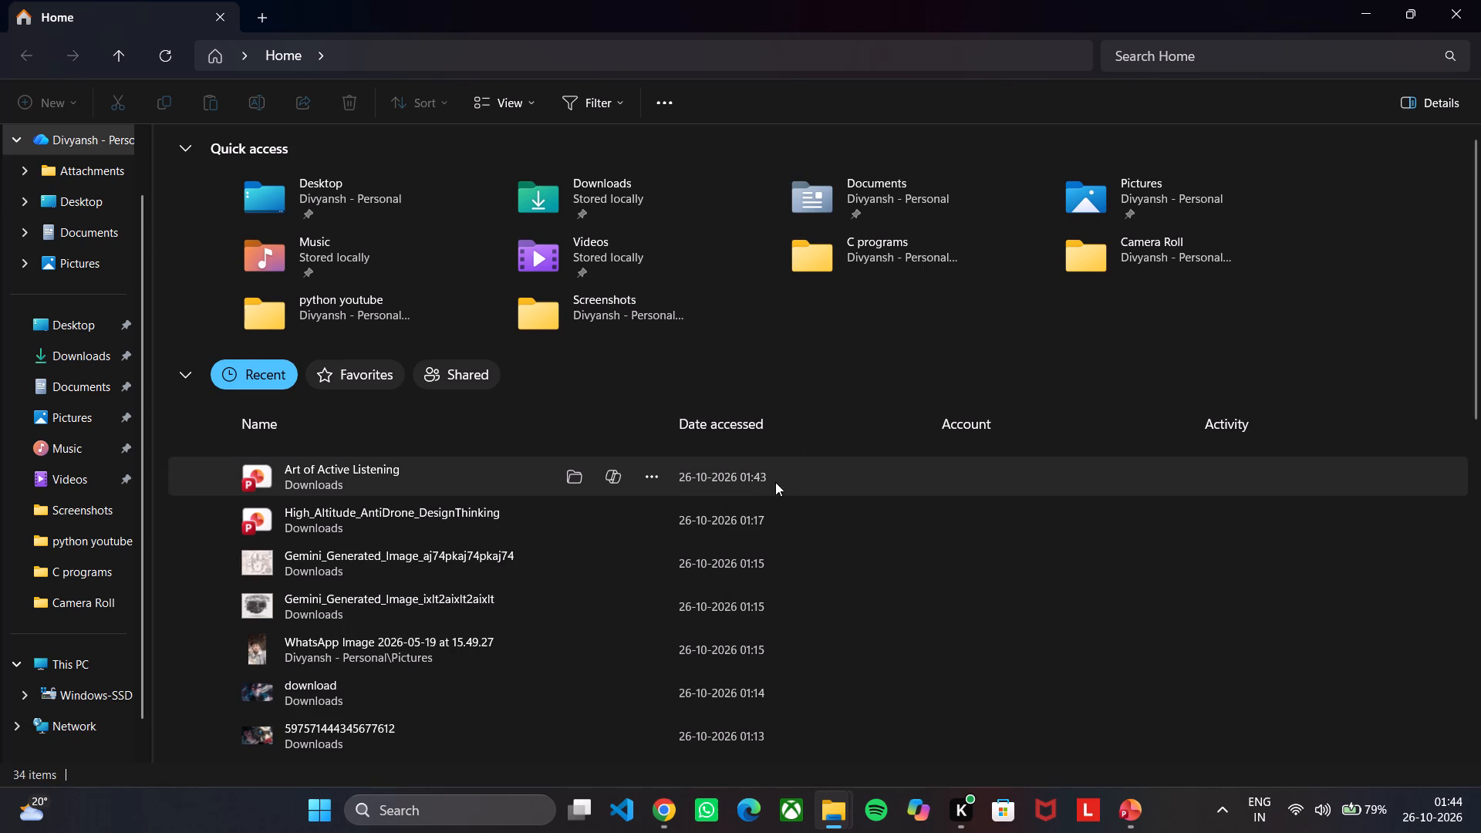
Minimise the File Explorer window and close the PowerPoint window behind it.
left_click(1373, 11)
left_click(1480, 0)
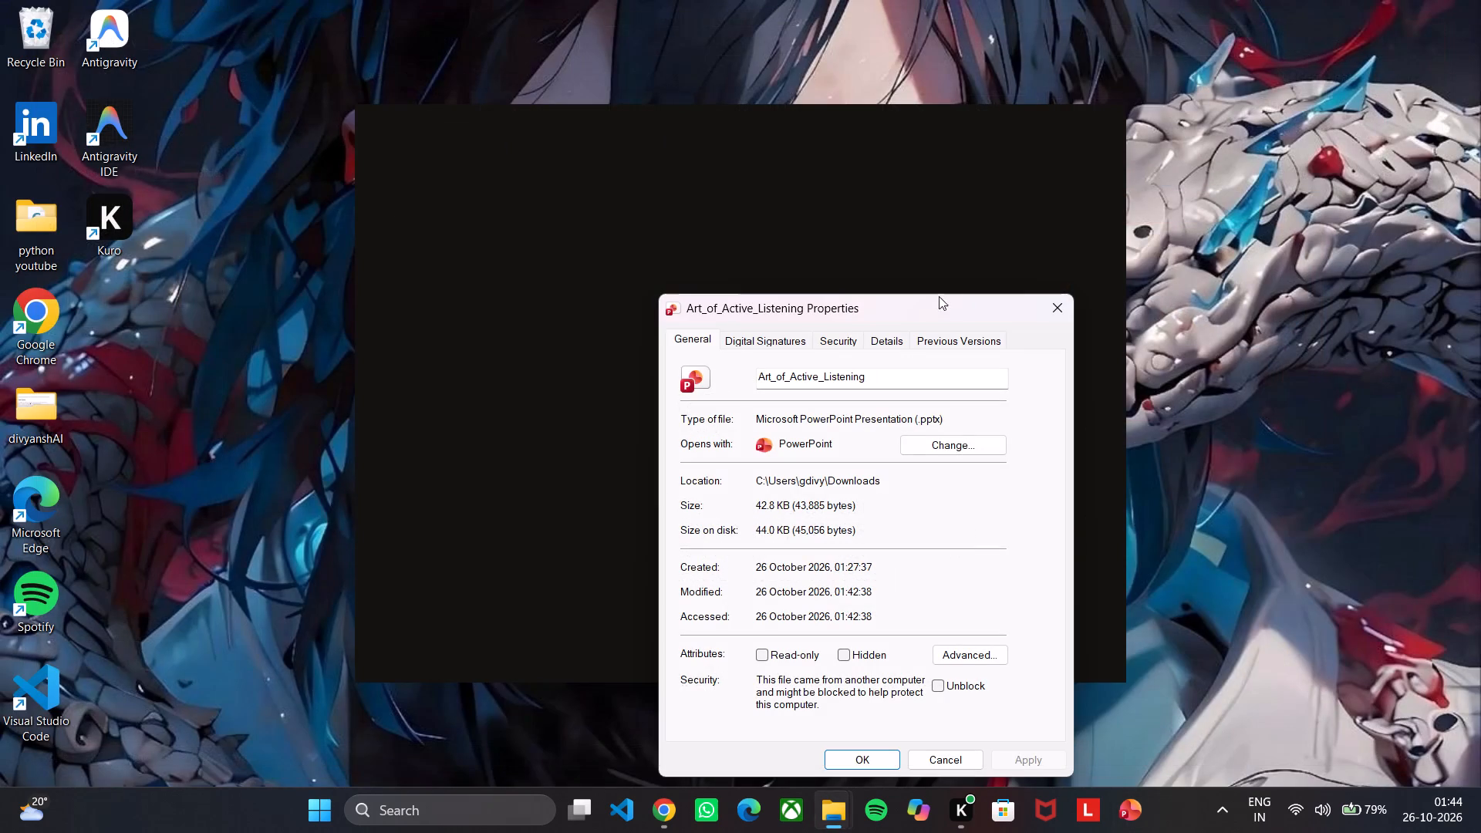
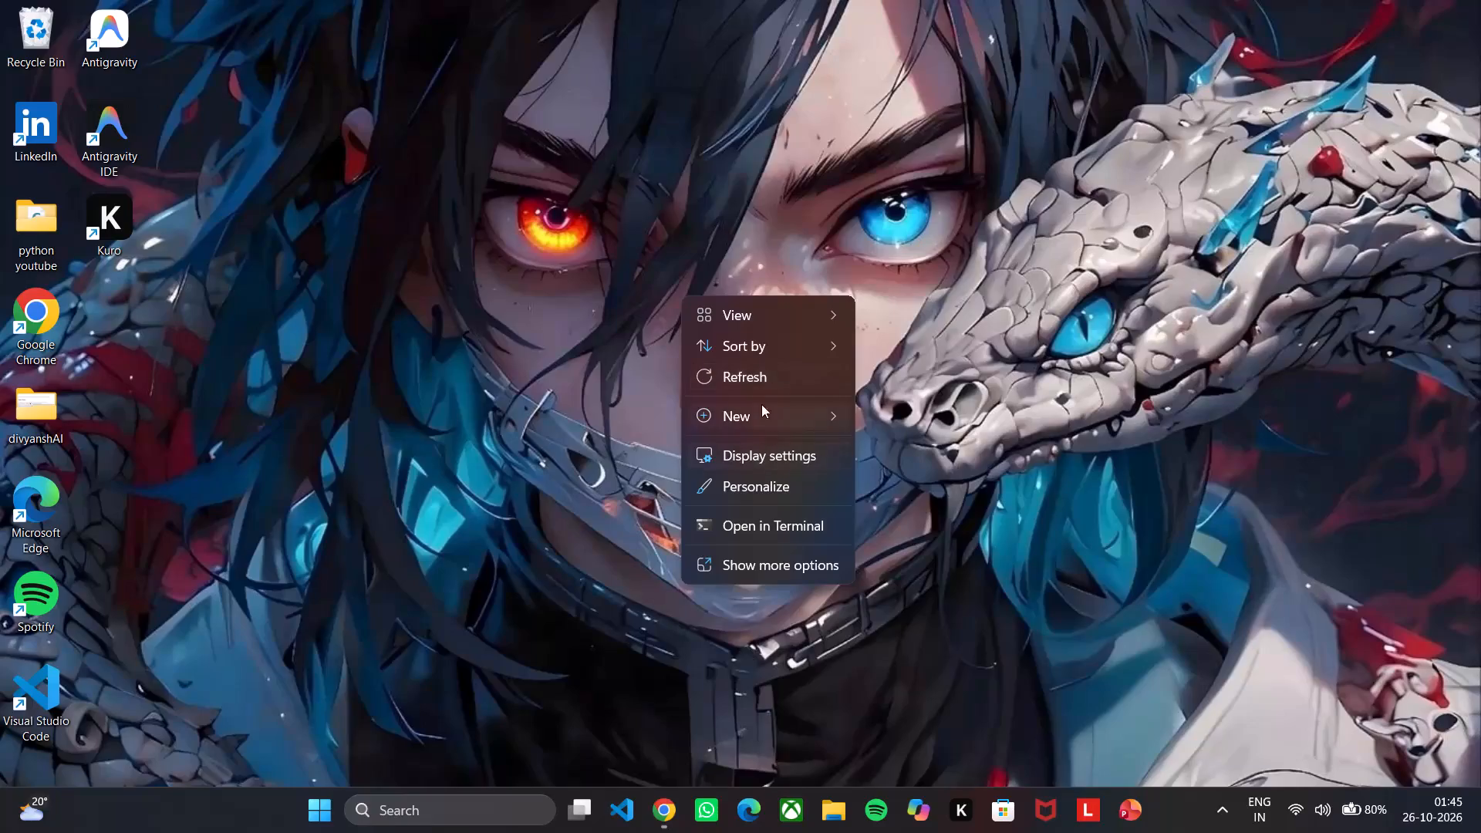
Refresh the desktop twice.
left_click(754, 383)
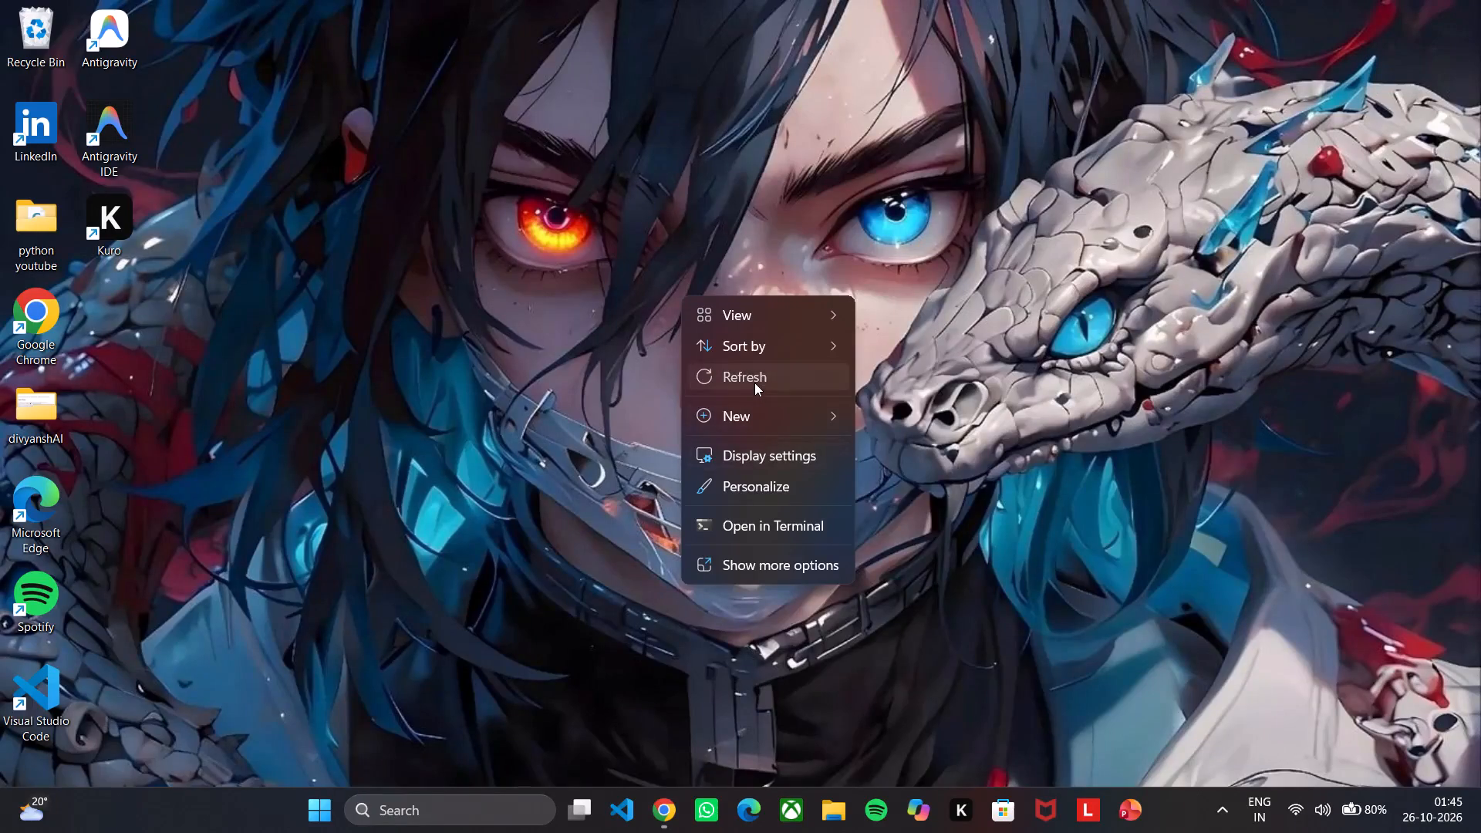
right_click(754, 382)
left_click(806, 474)
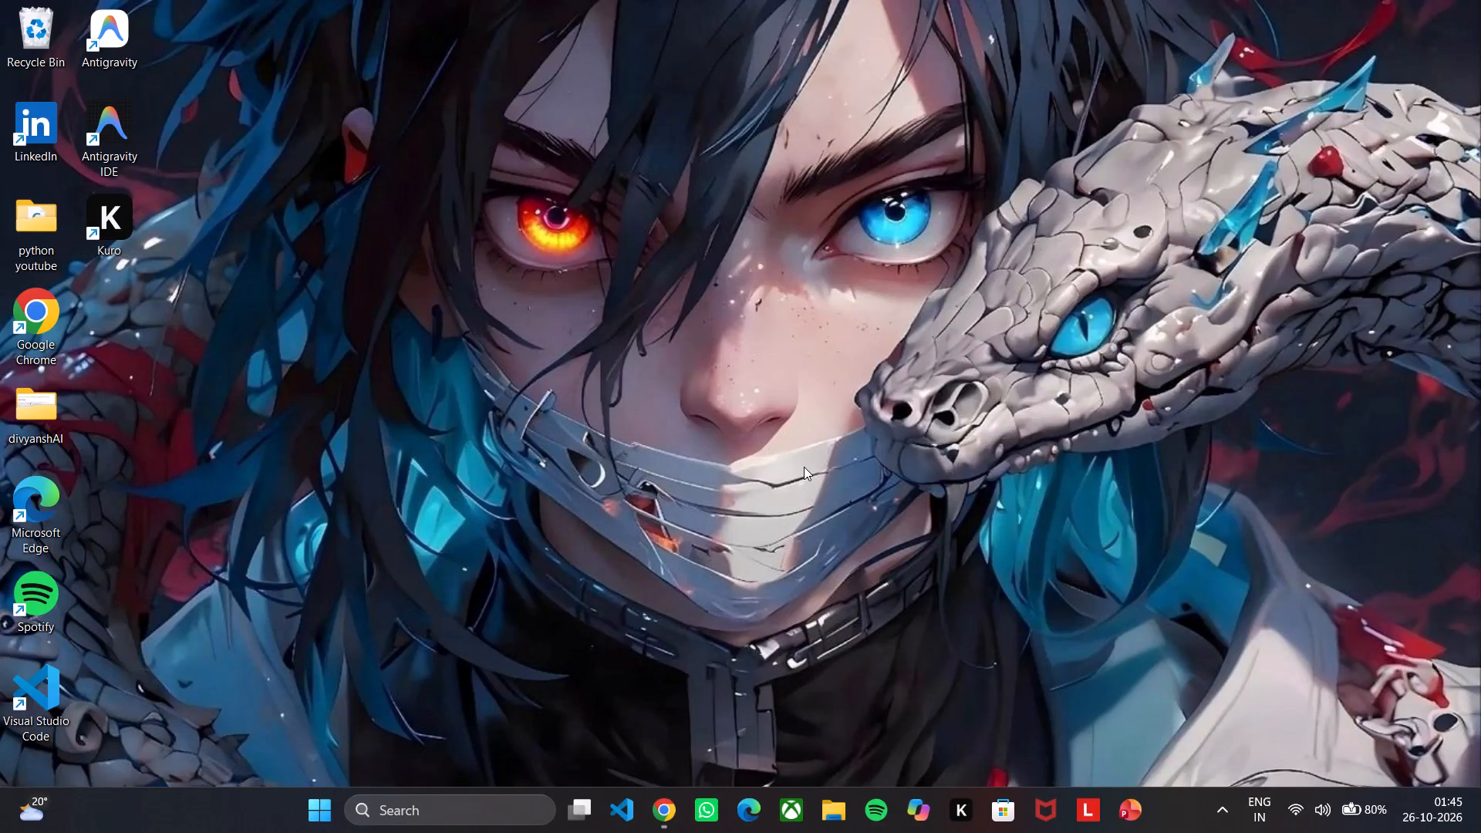
Open the Temporary files page in the System storage settings and start the cleanup of system files.
left_click(1340, 802)
left_click(1431, 752)
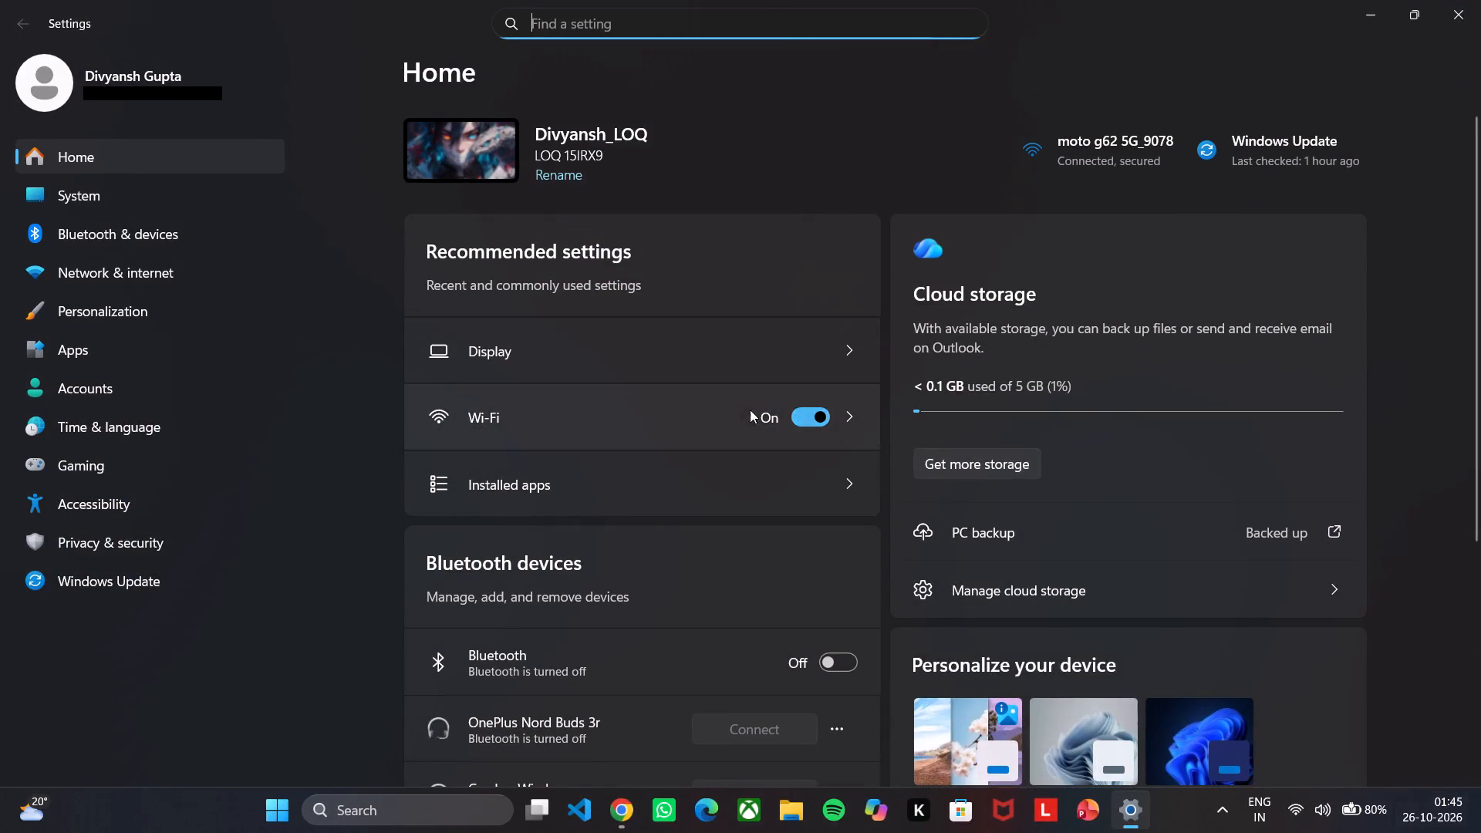
left_click(133, 206)
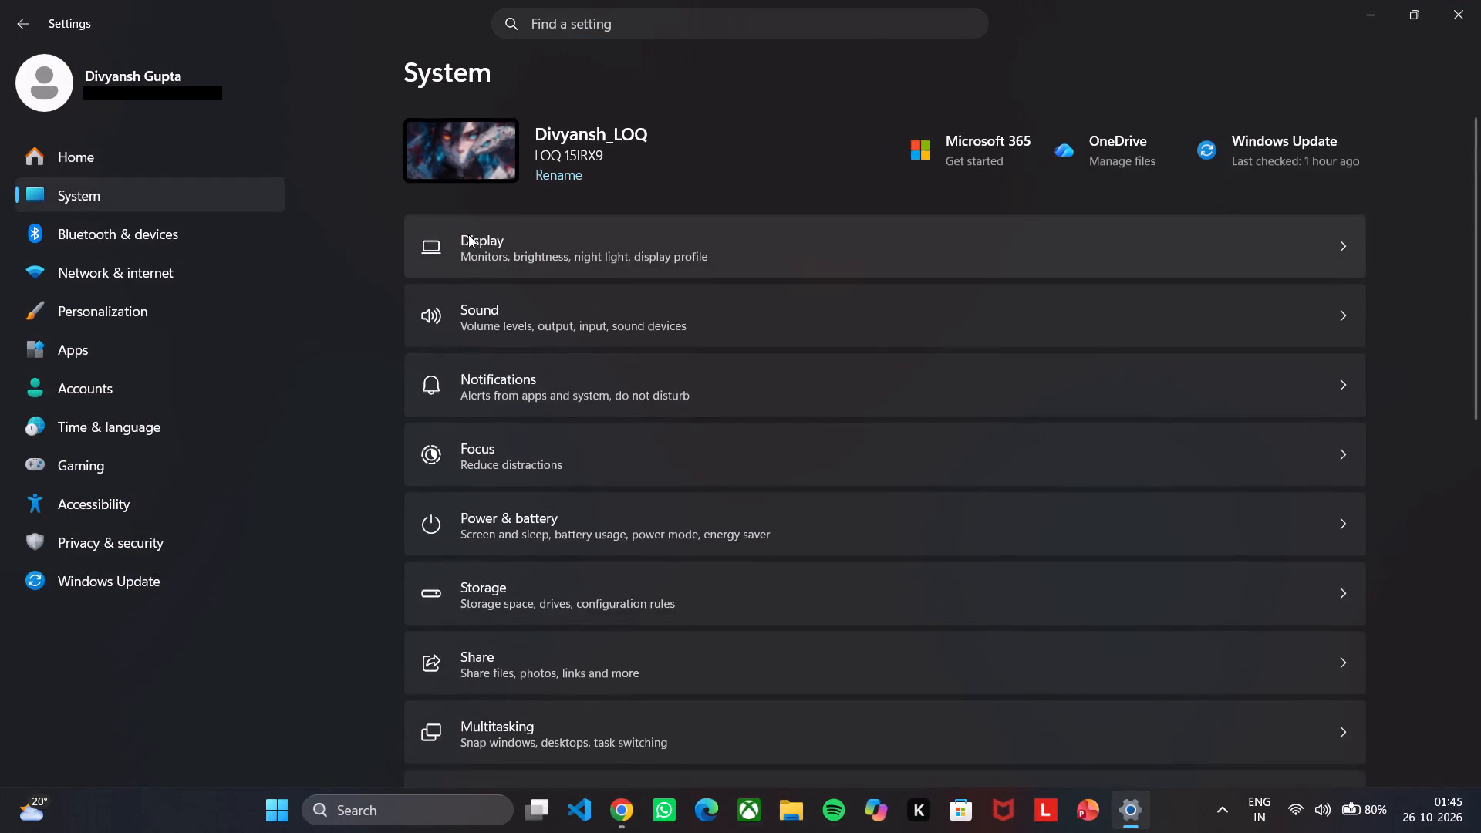
left_click(580, 589)
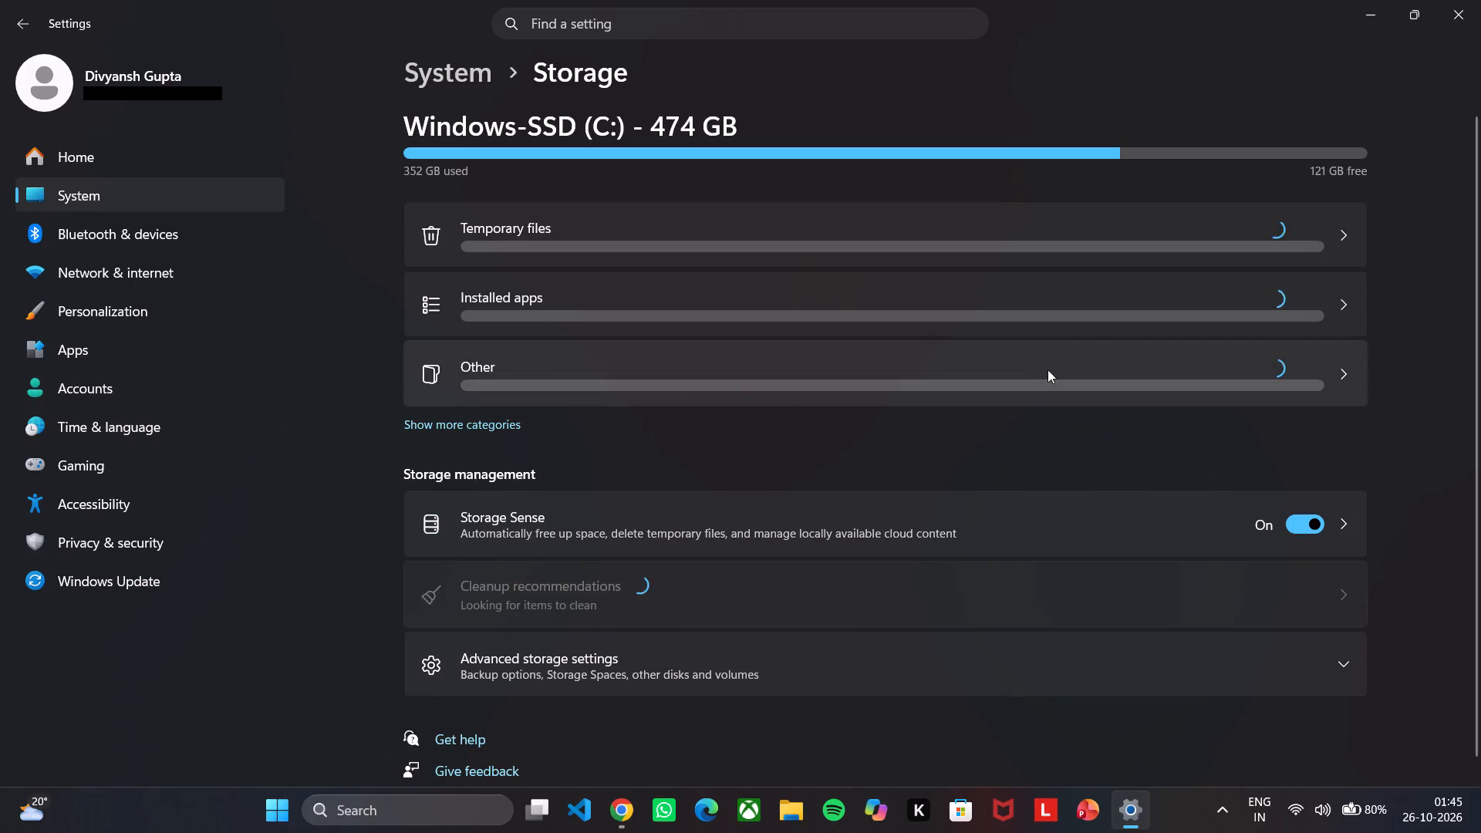
scroll(782, 558, "down", 5)
scroll(487, 494, "up", 4)
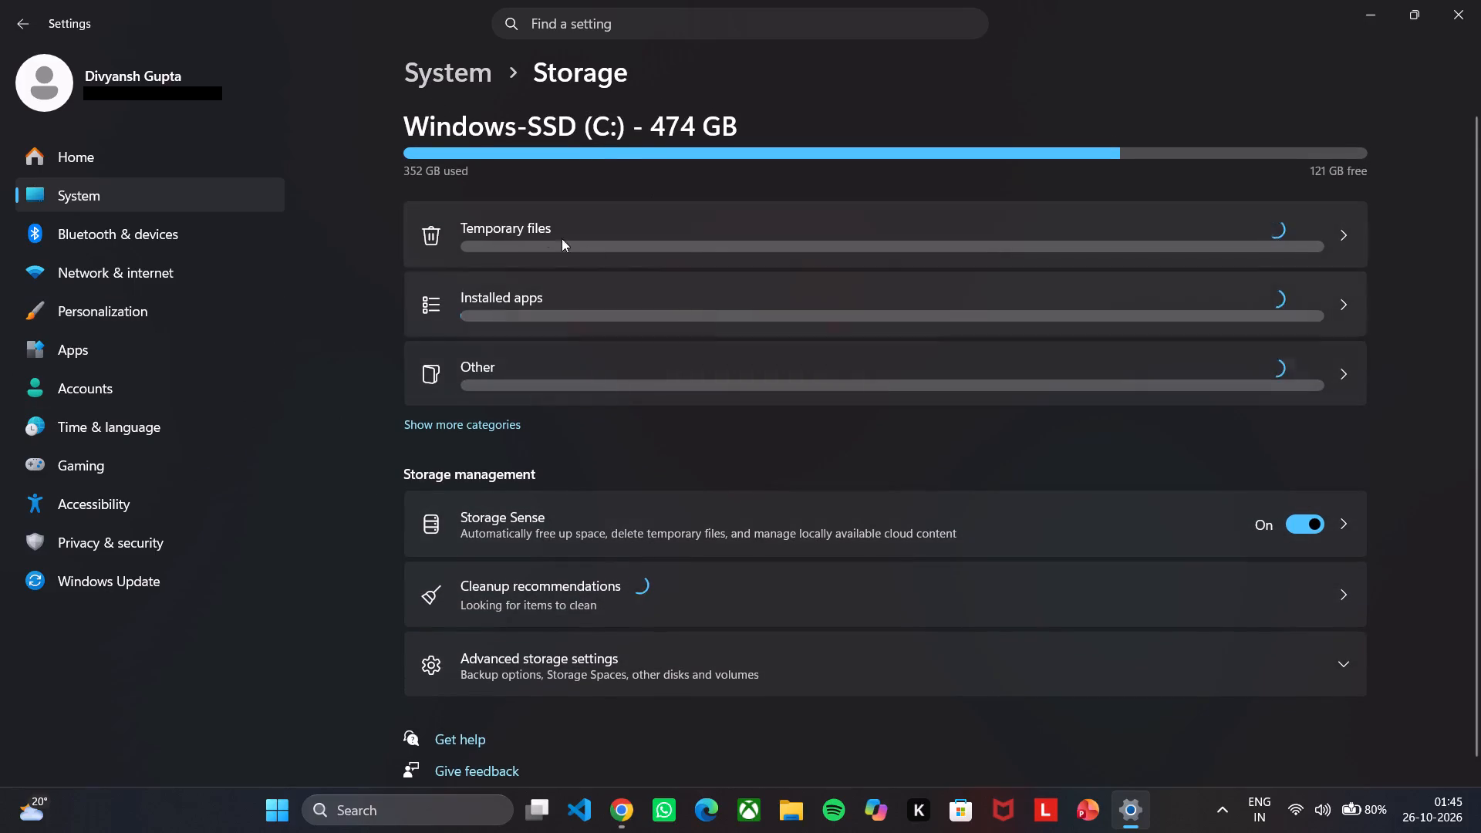
left_click(1338, 225)
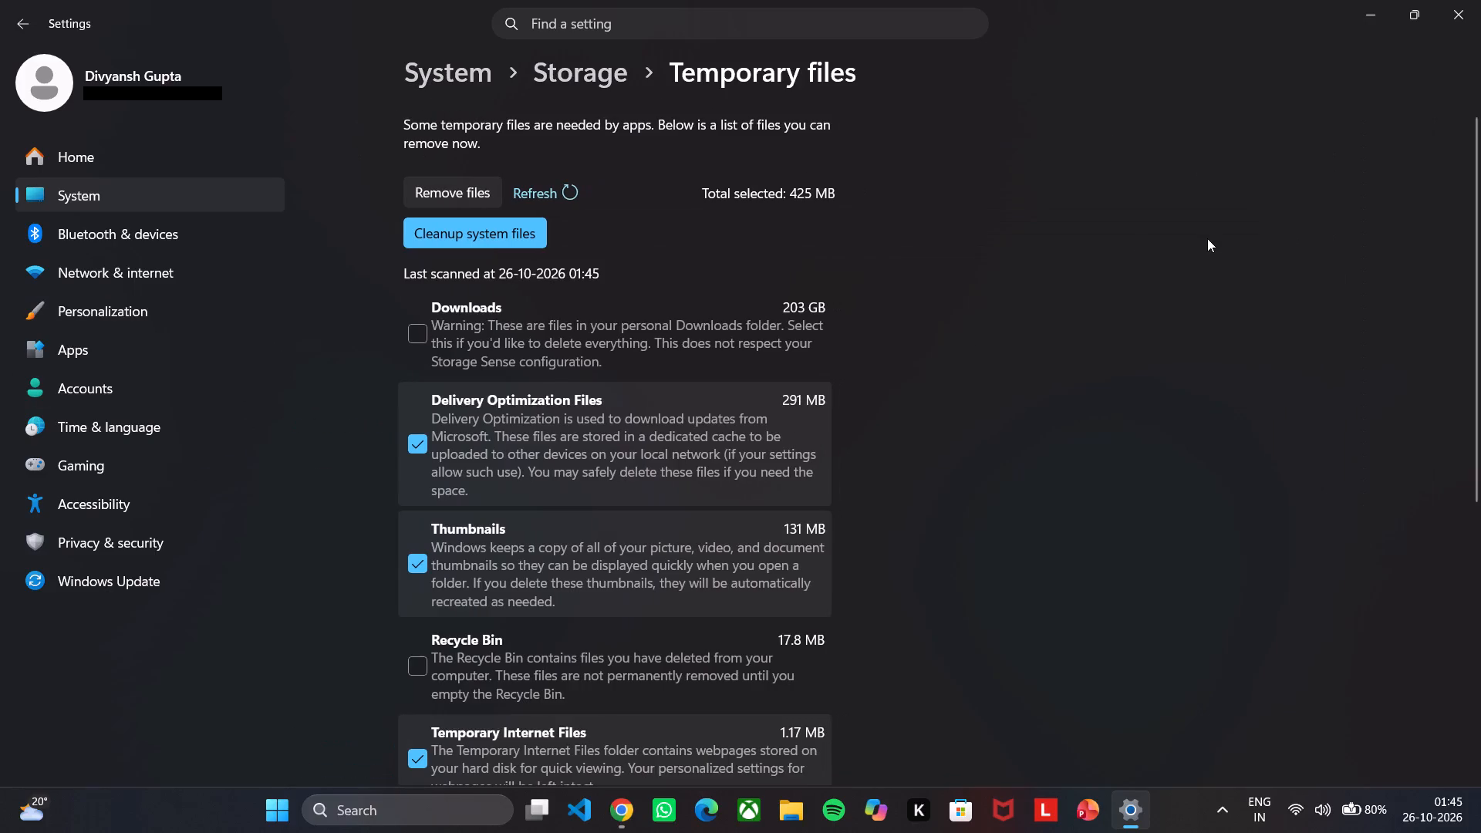
left_click(485, 231)
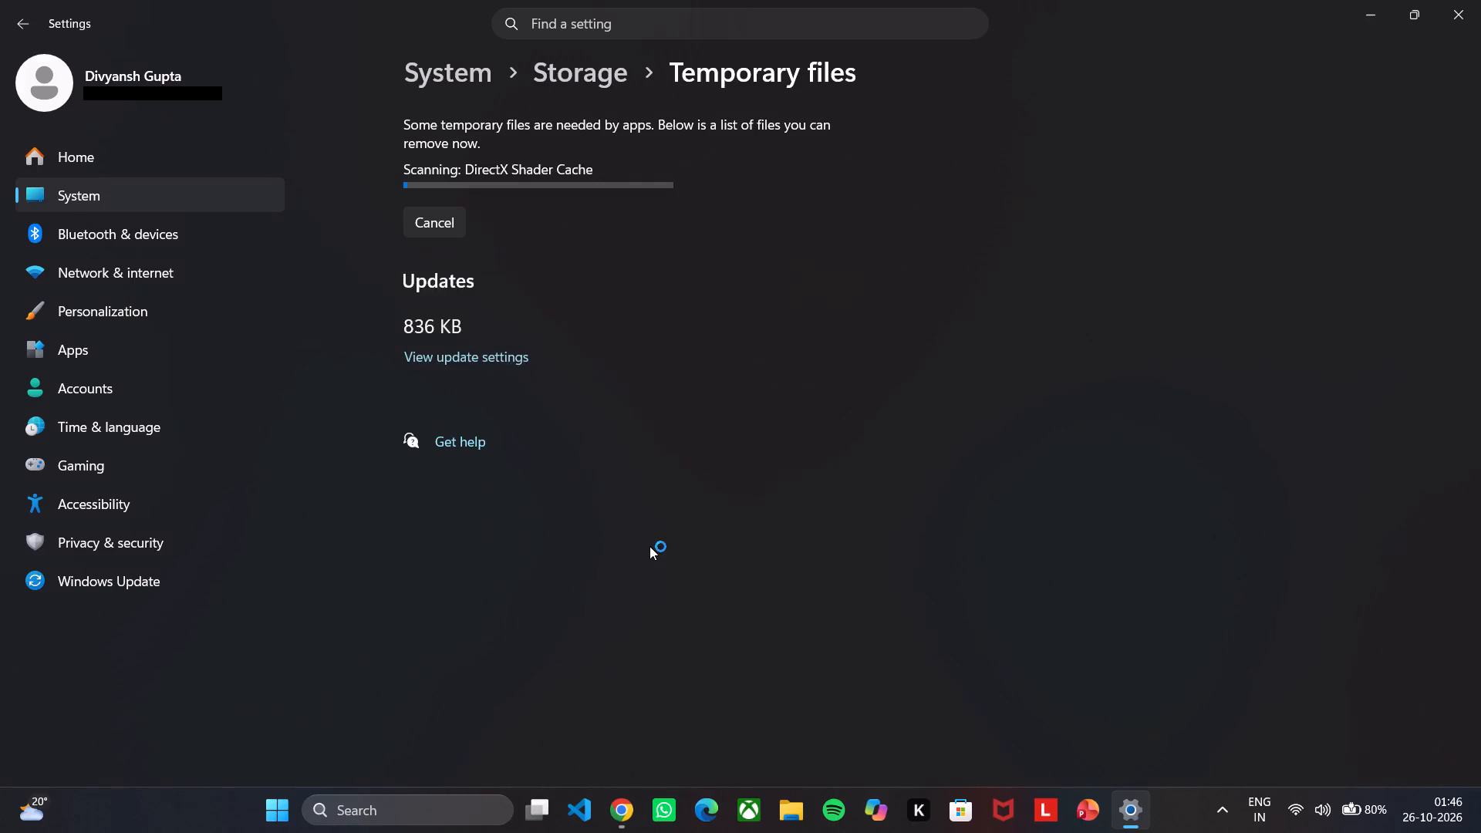
Search the Windows settings for refresh rate, open the Graphics page and look through its options.
left_click(631, 25)
type("refres")
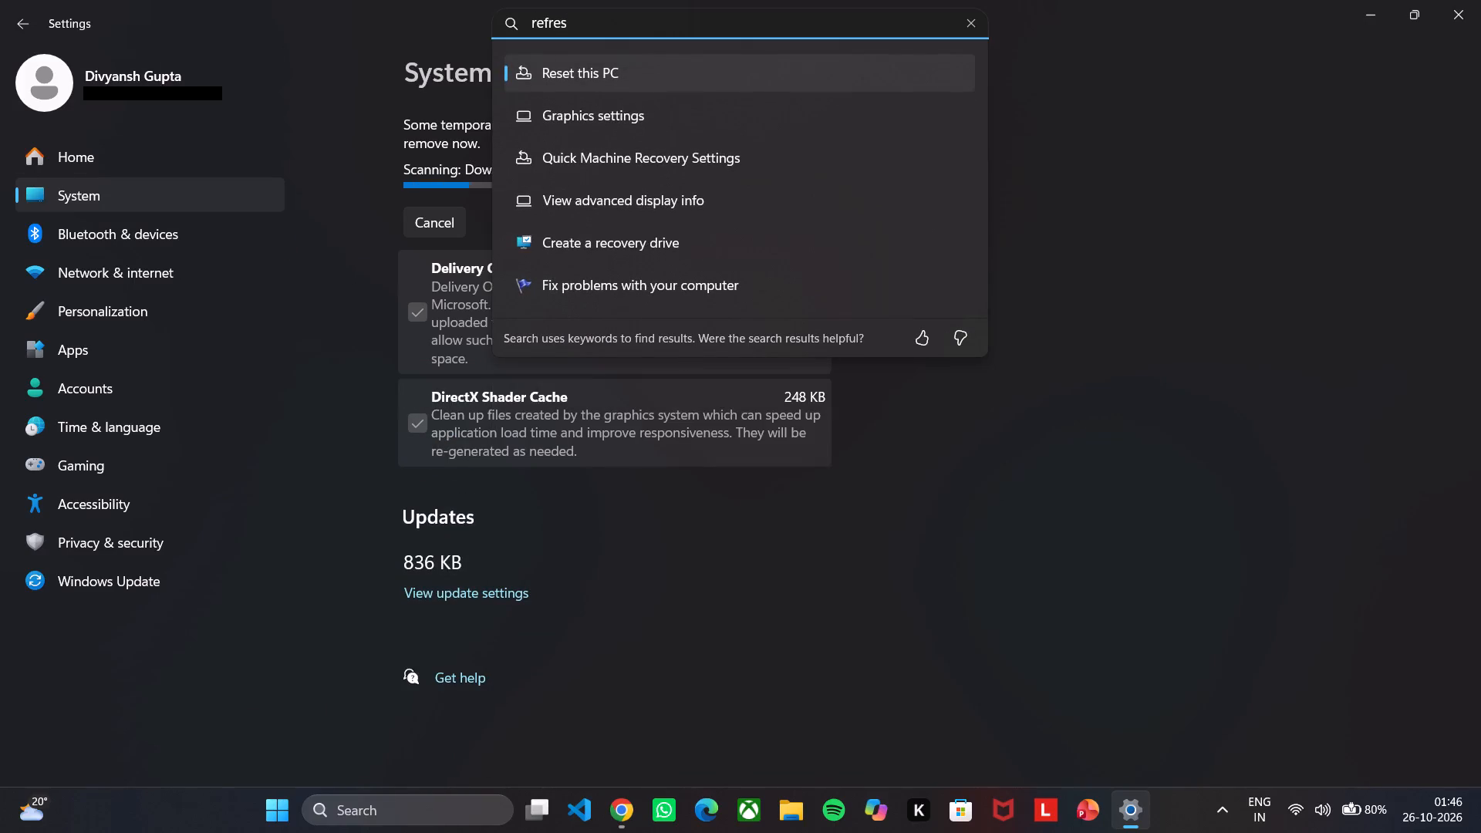
type("h rate")
key("space")
key("Return")
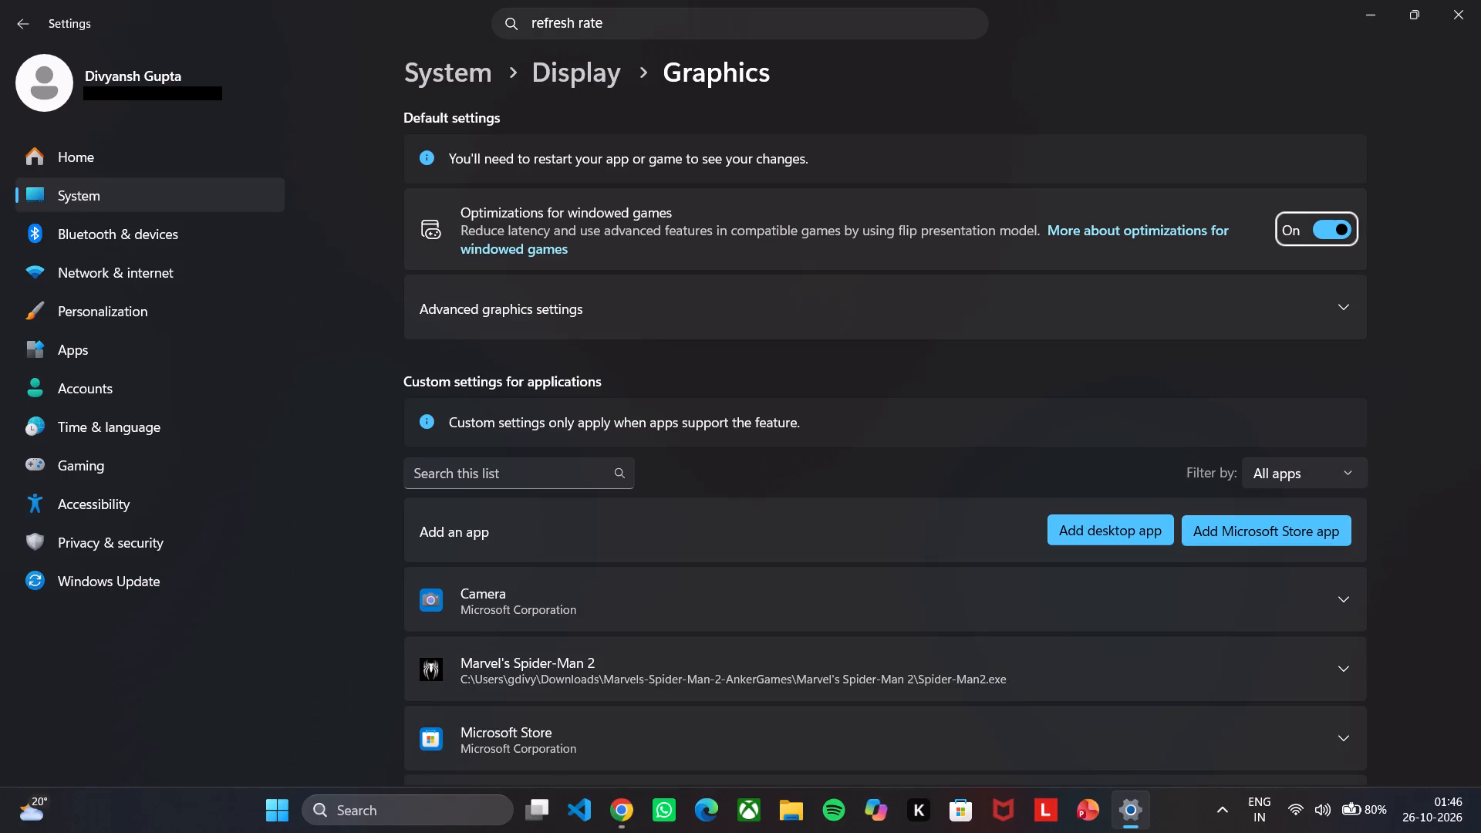
left_click(744, 272)
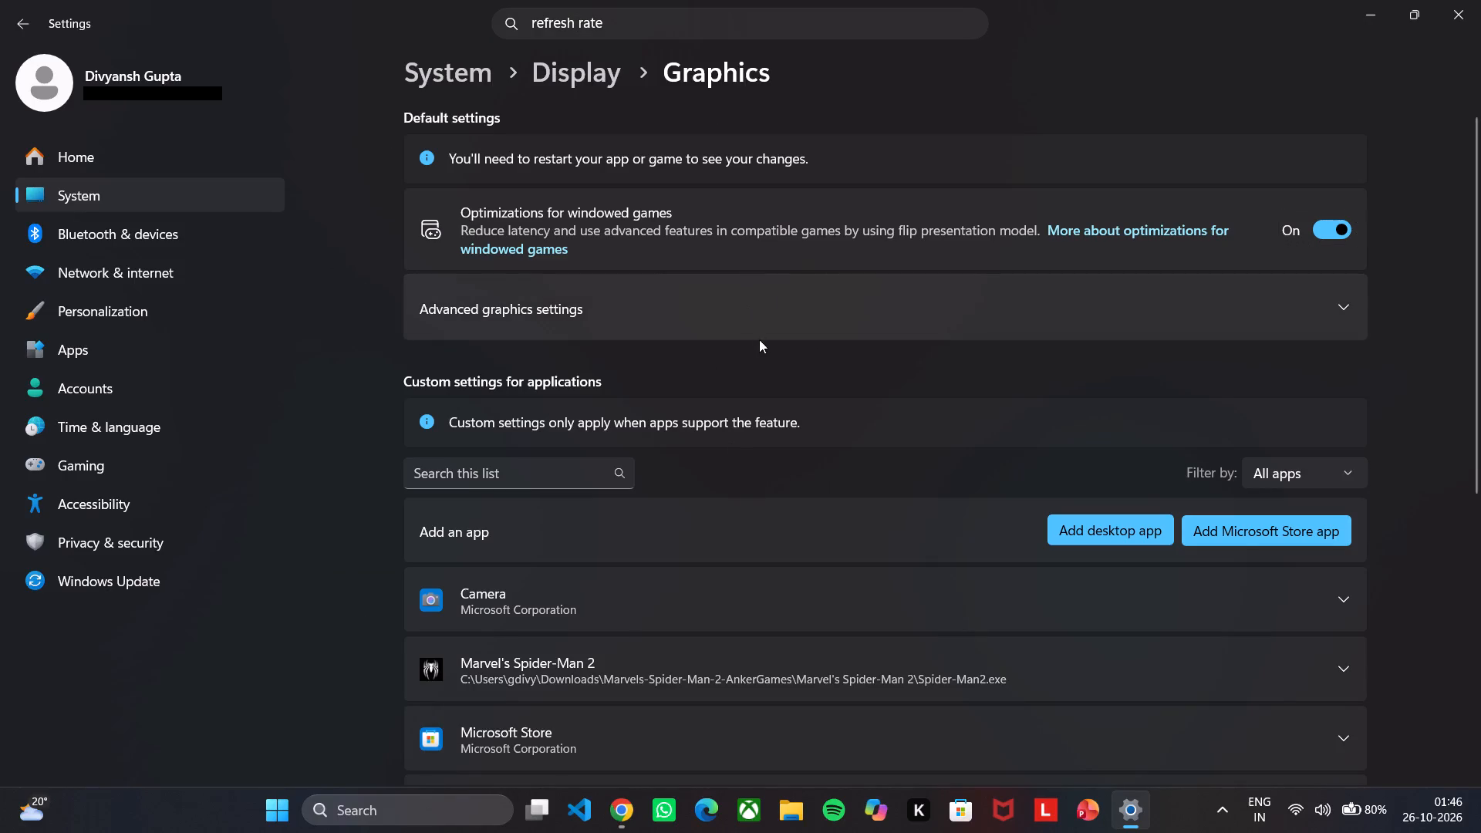
left_click(781, 292)
left_click(781, 290)
scroll(895, 487, "down", 5)
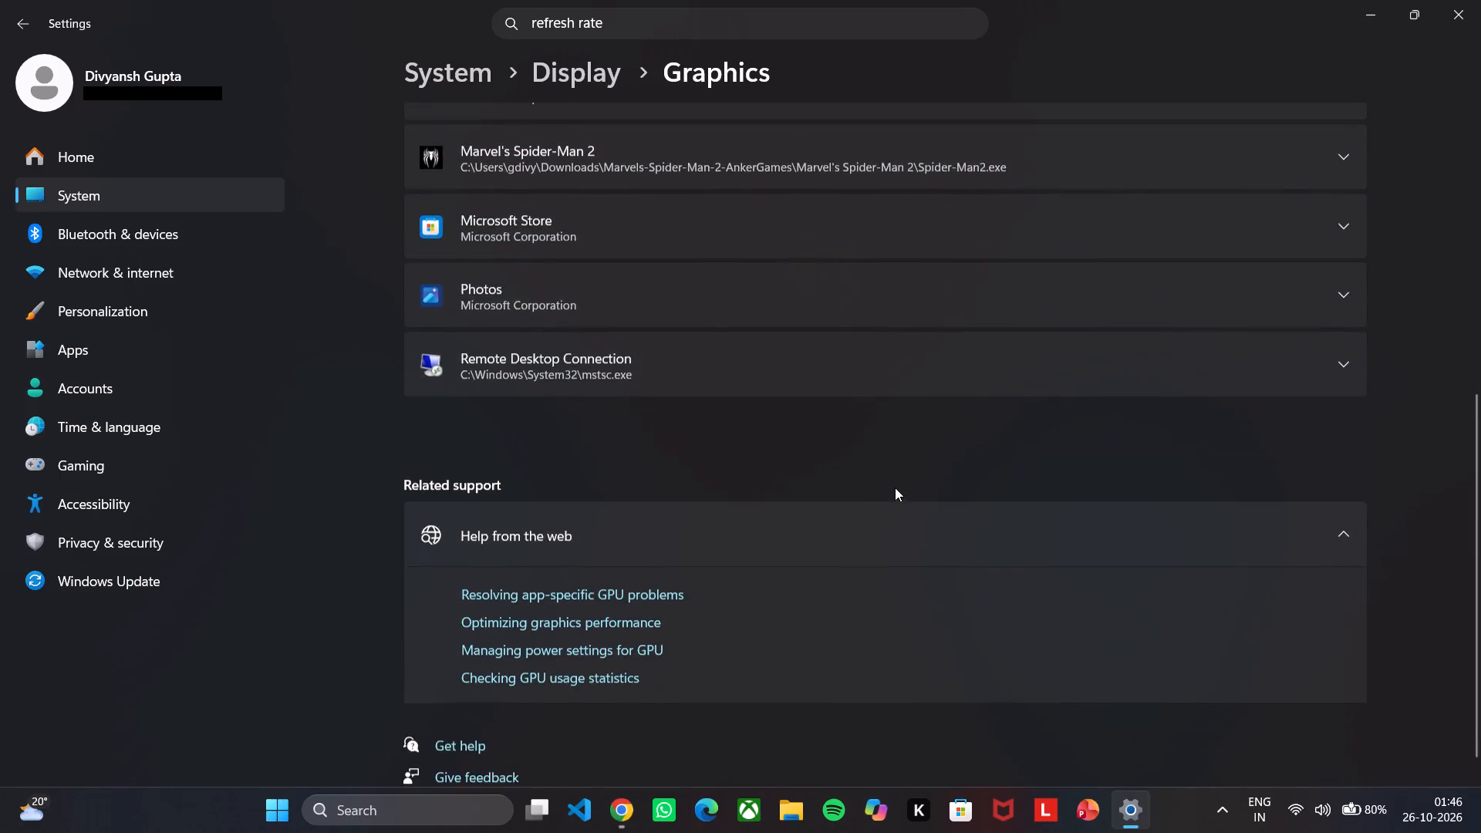
scroll(896, 484, "down", 3)
scroll(722, 356, "up", 10)
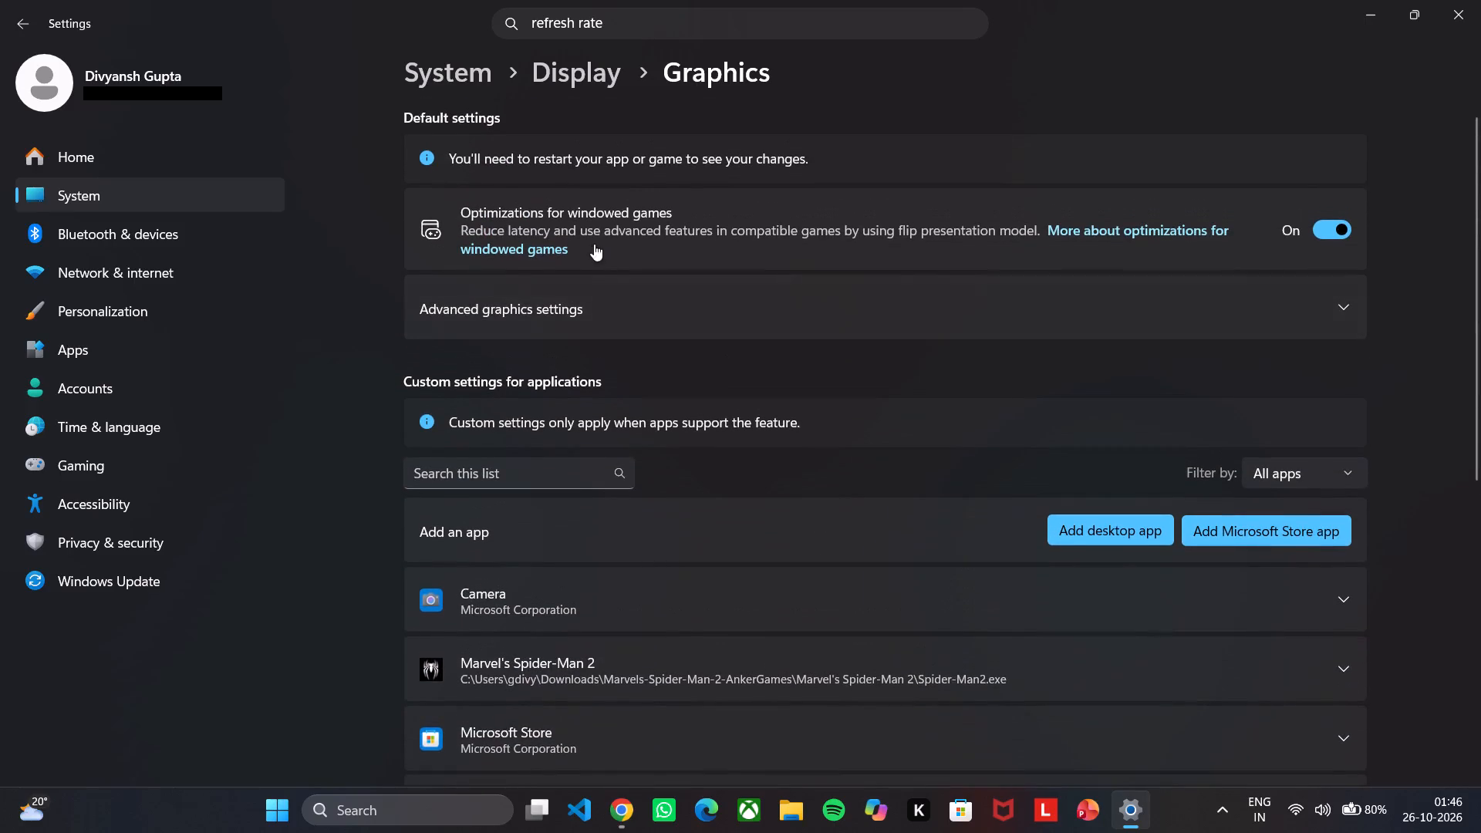
Set the internal display's refresh rate to 60 Hz in the advanced display settings and close the Settings window.
left_click(12, 28)
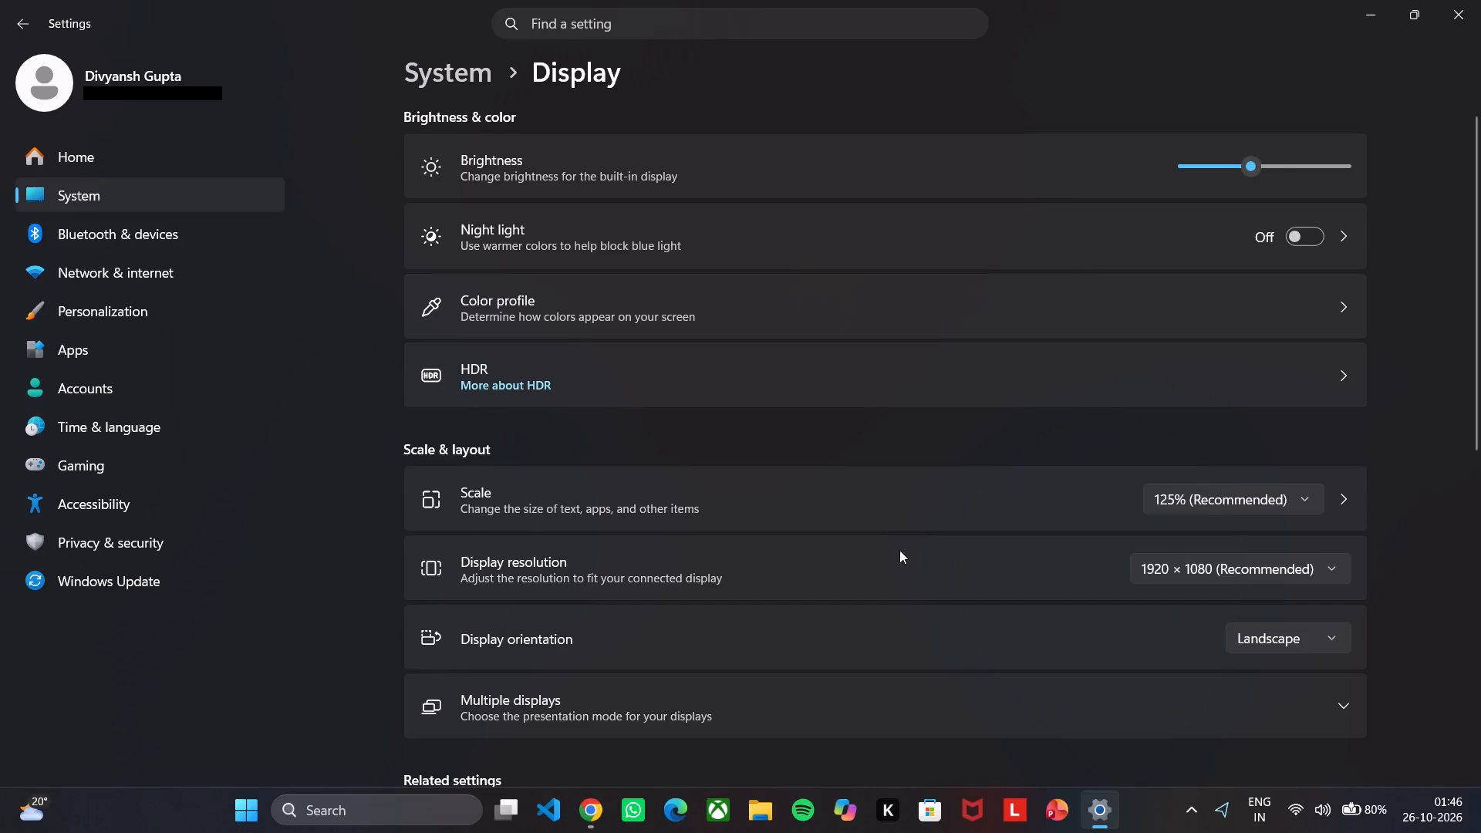
scroll(847, 654, "down", 1)
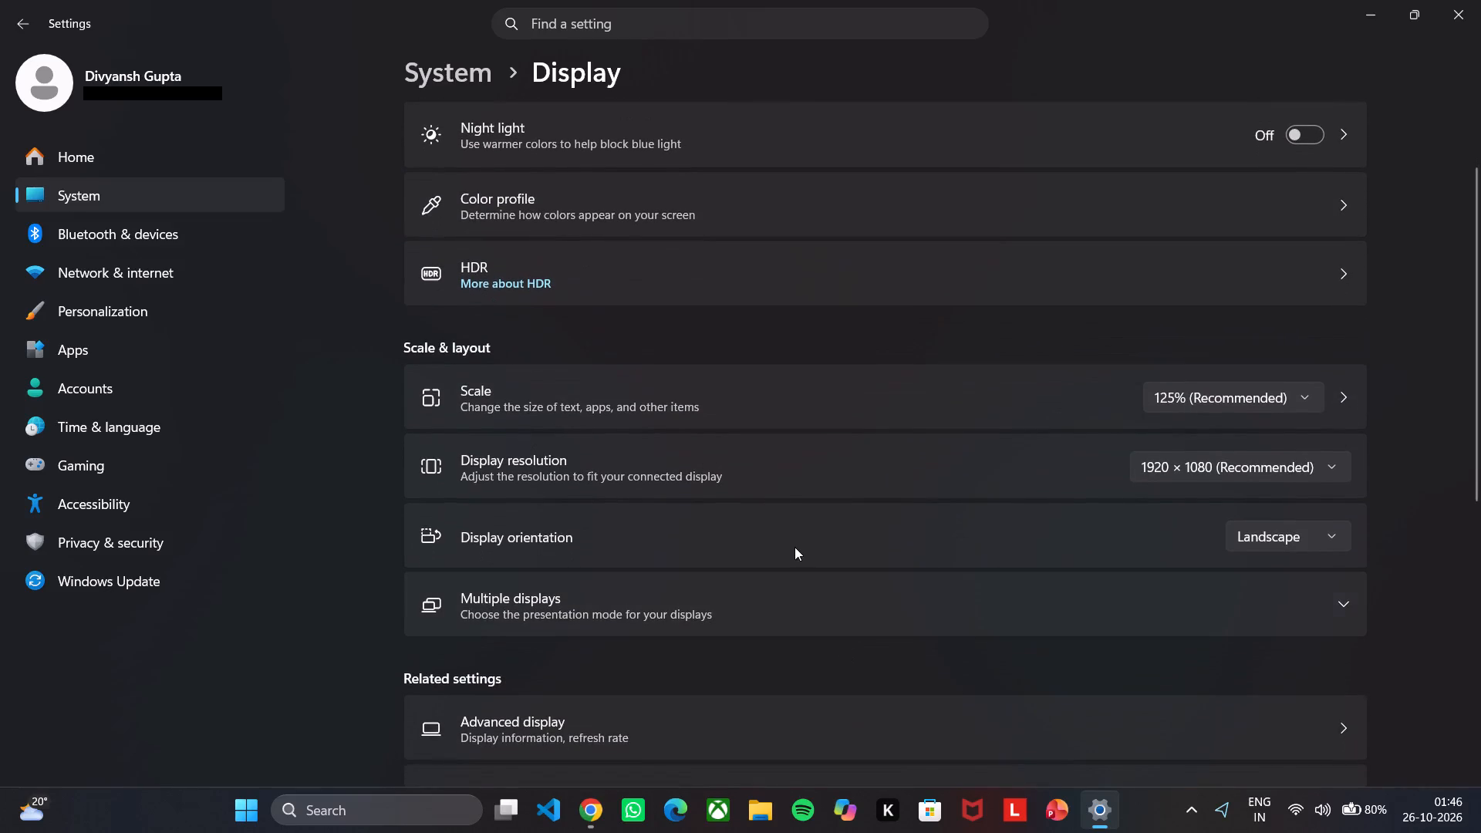
scroll(796, 555, "down", 2)
left_click(778, 519)
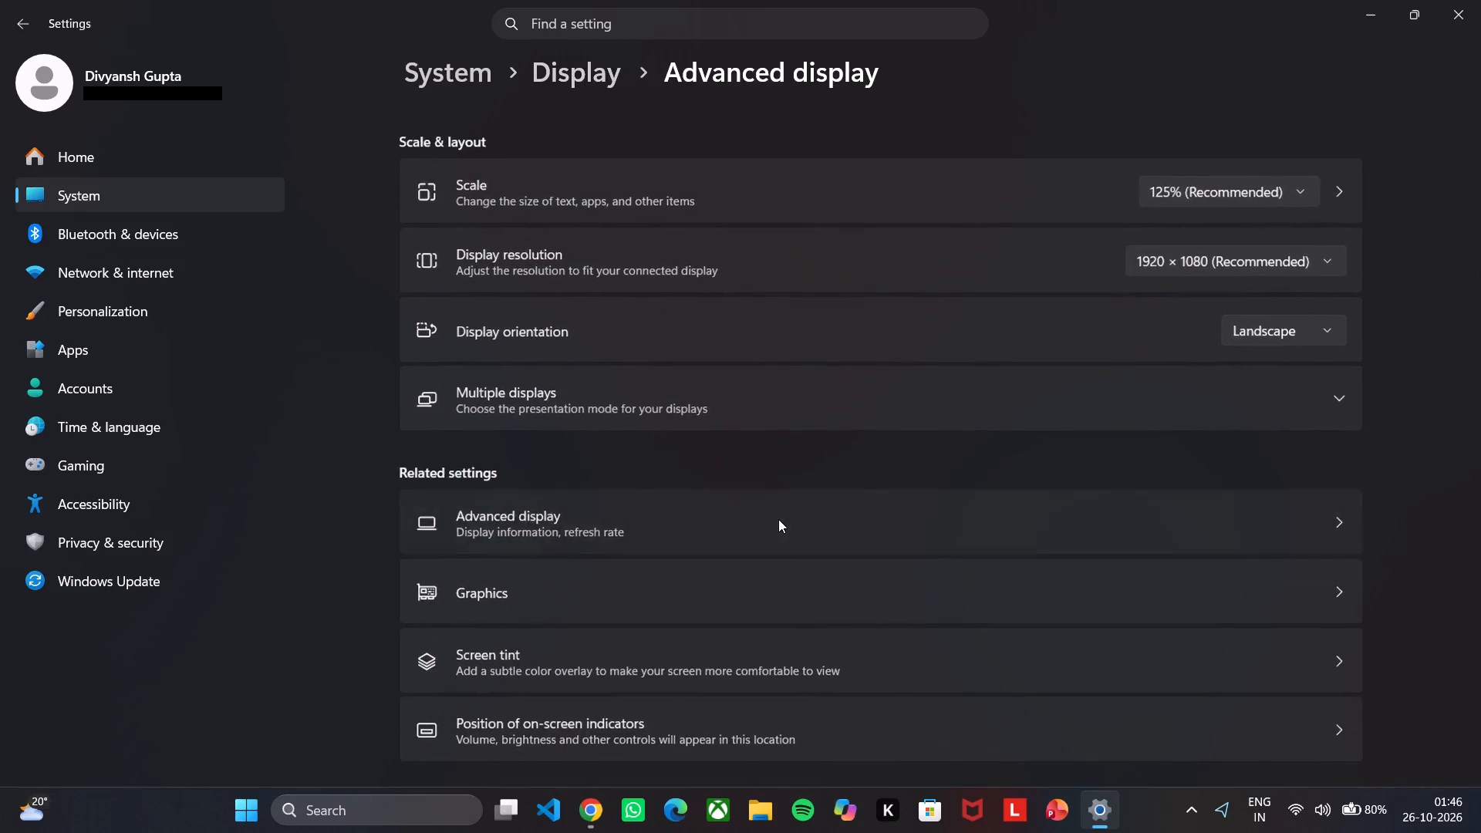
left_click(1271, 521)
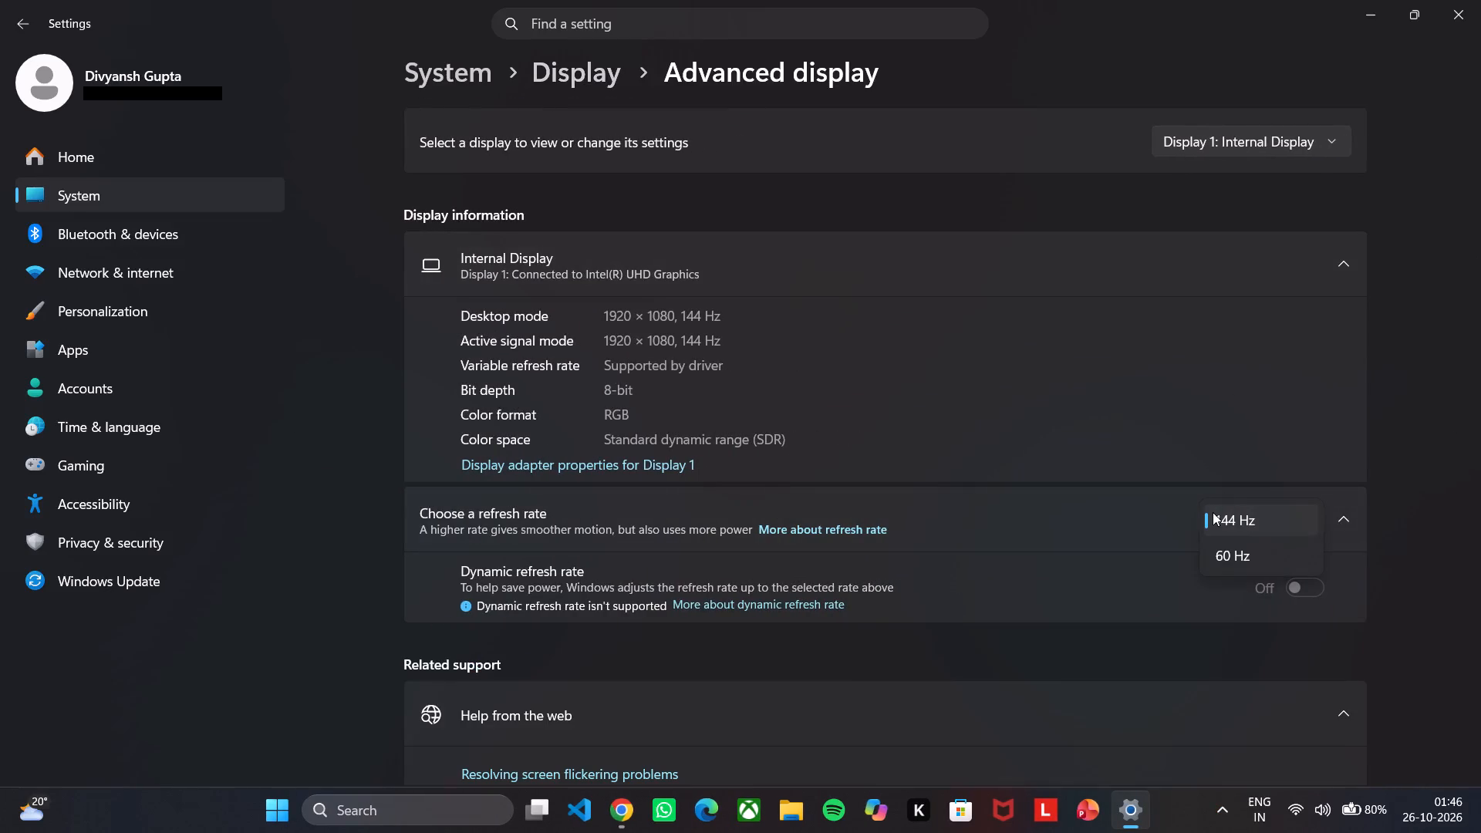
left_click(1223, 560)
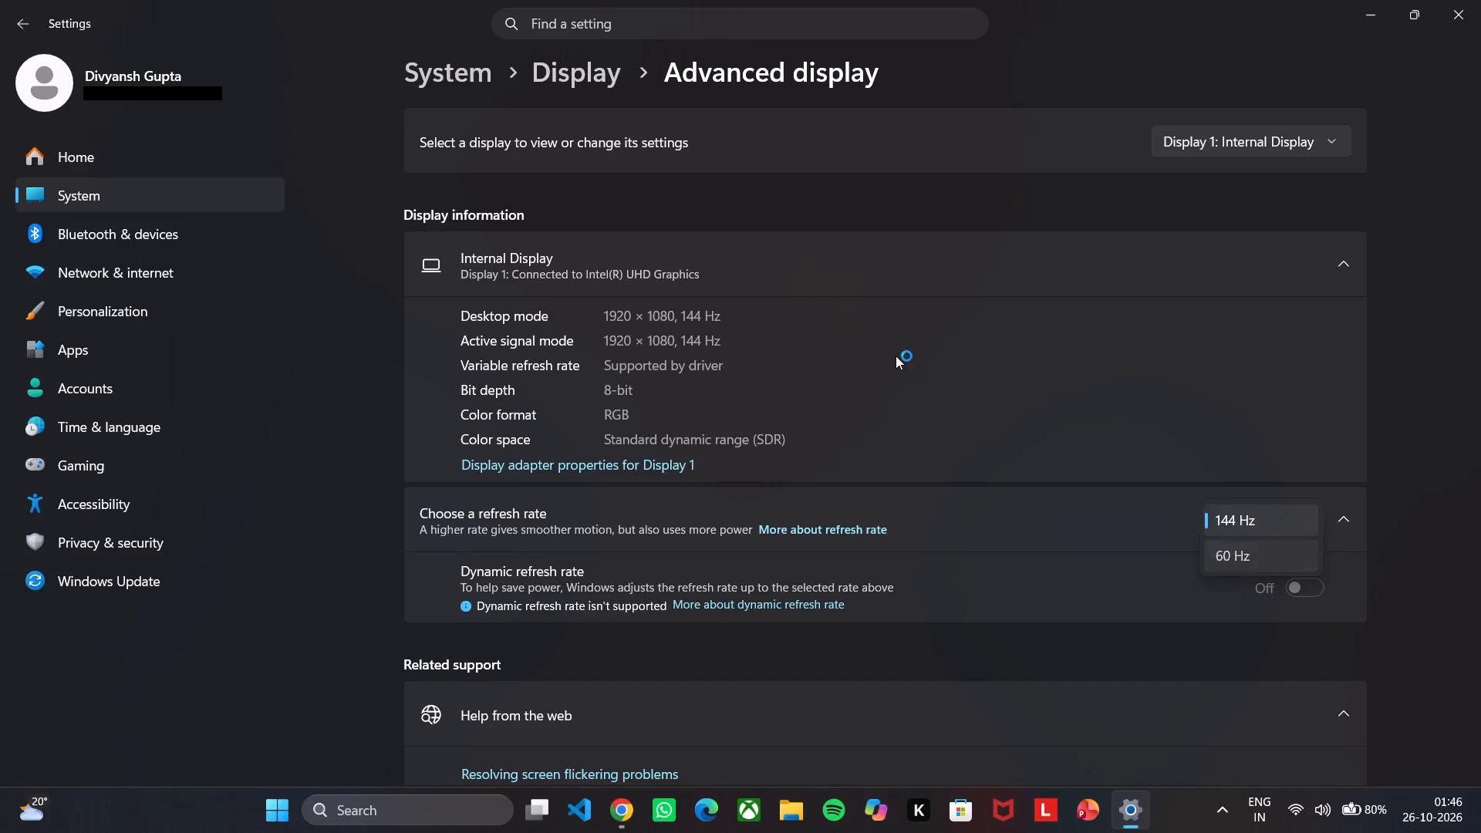
left_click(676, 440)
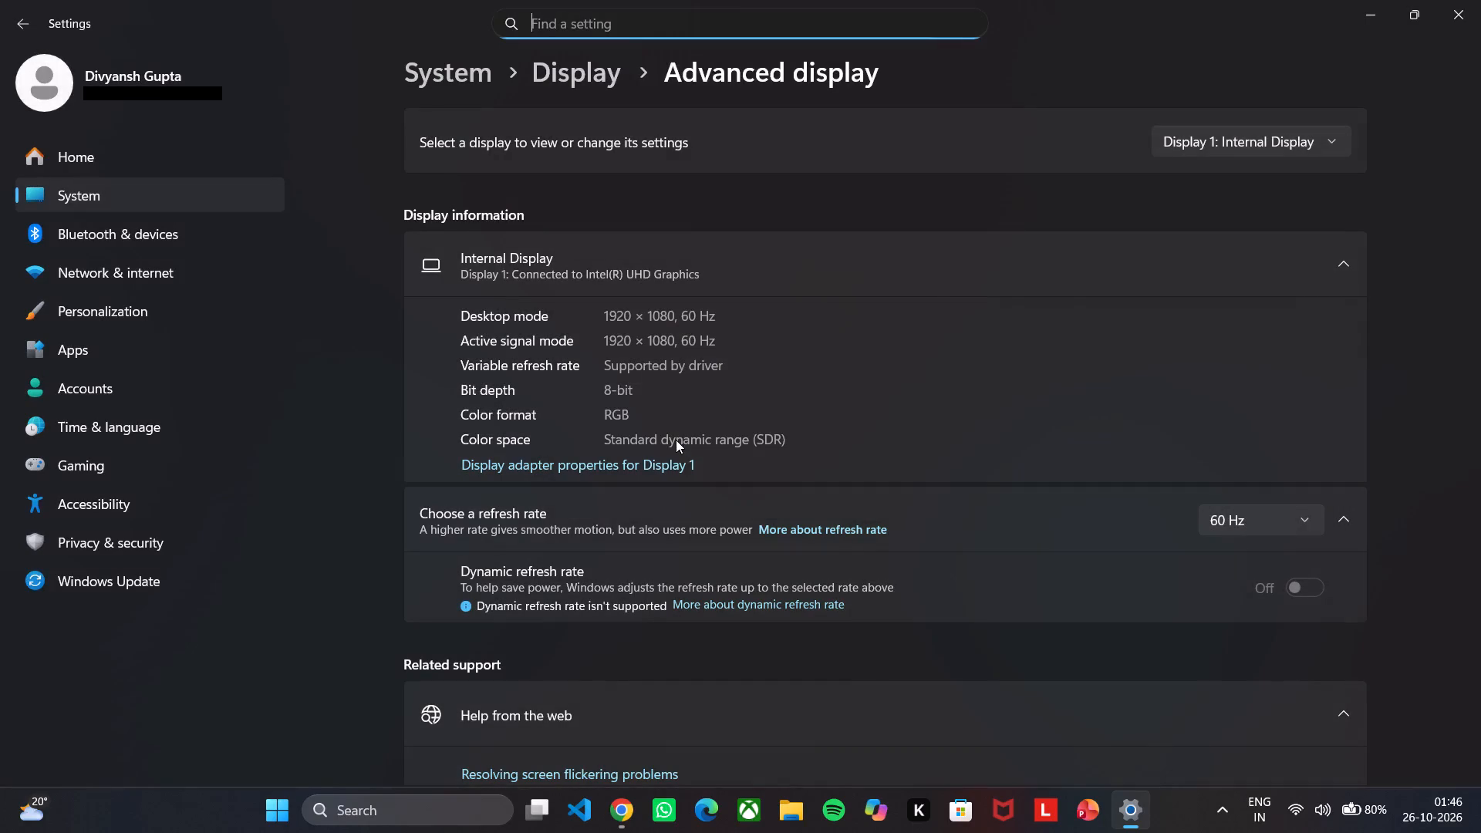
scroll(896, 511, "down", 4)
scroll(887, 528, "up", 14)
scroll(998, 330, "down", 6)
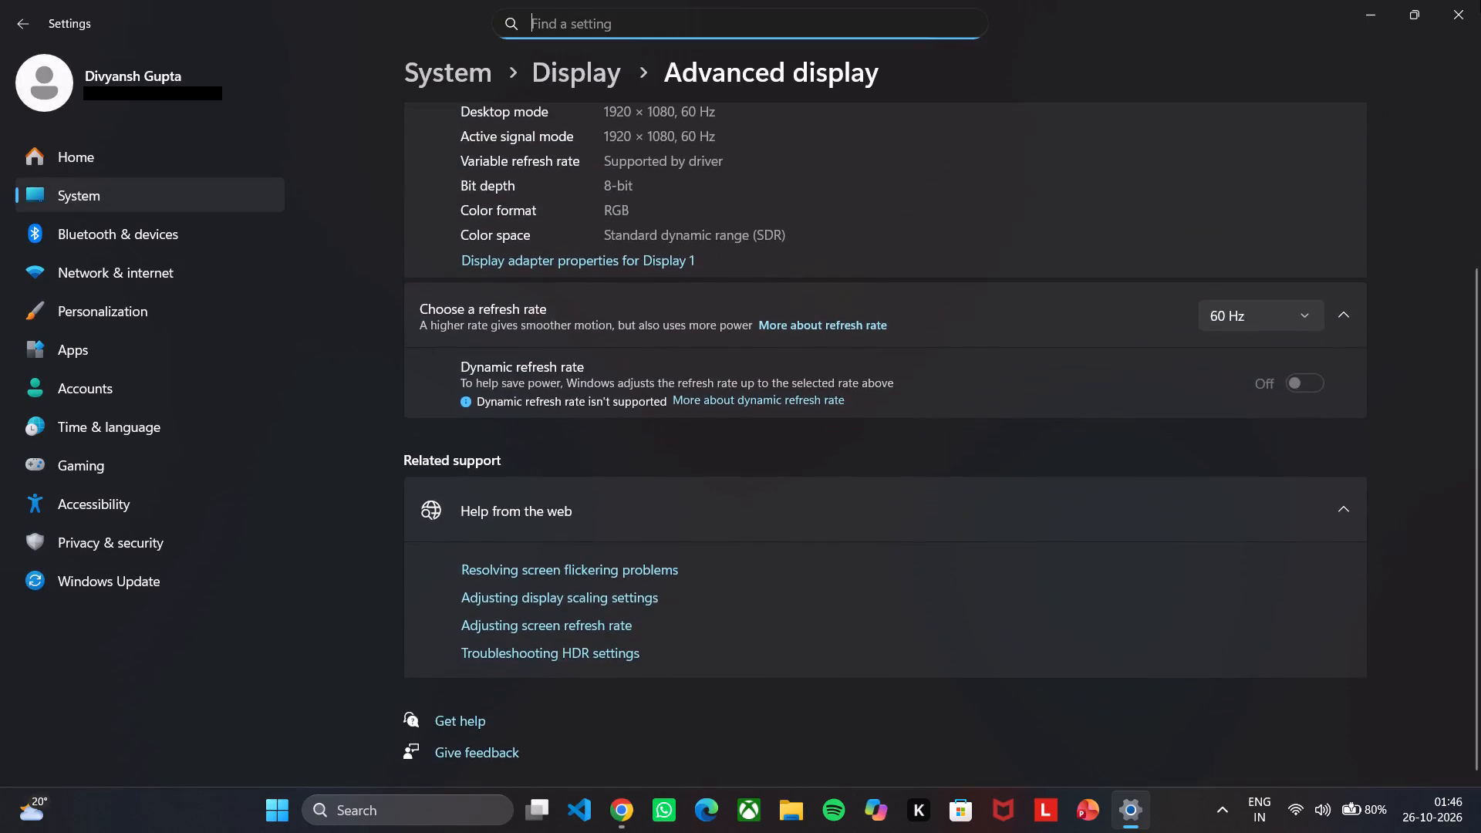
left_click(1480, 0)
Refresh the desktop several times, briefly checking the quick settings in between.
right_click(766, 268)
left_click(865, 363)
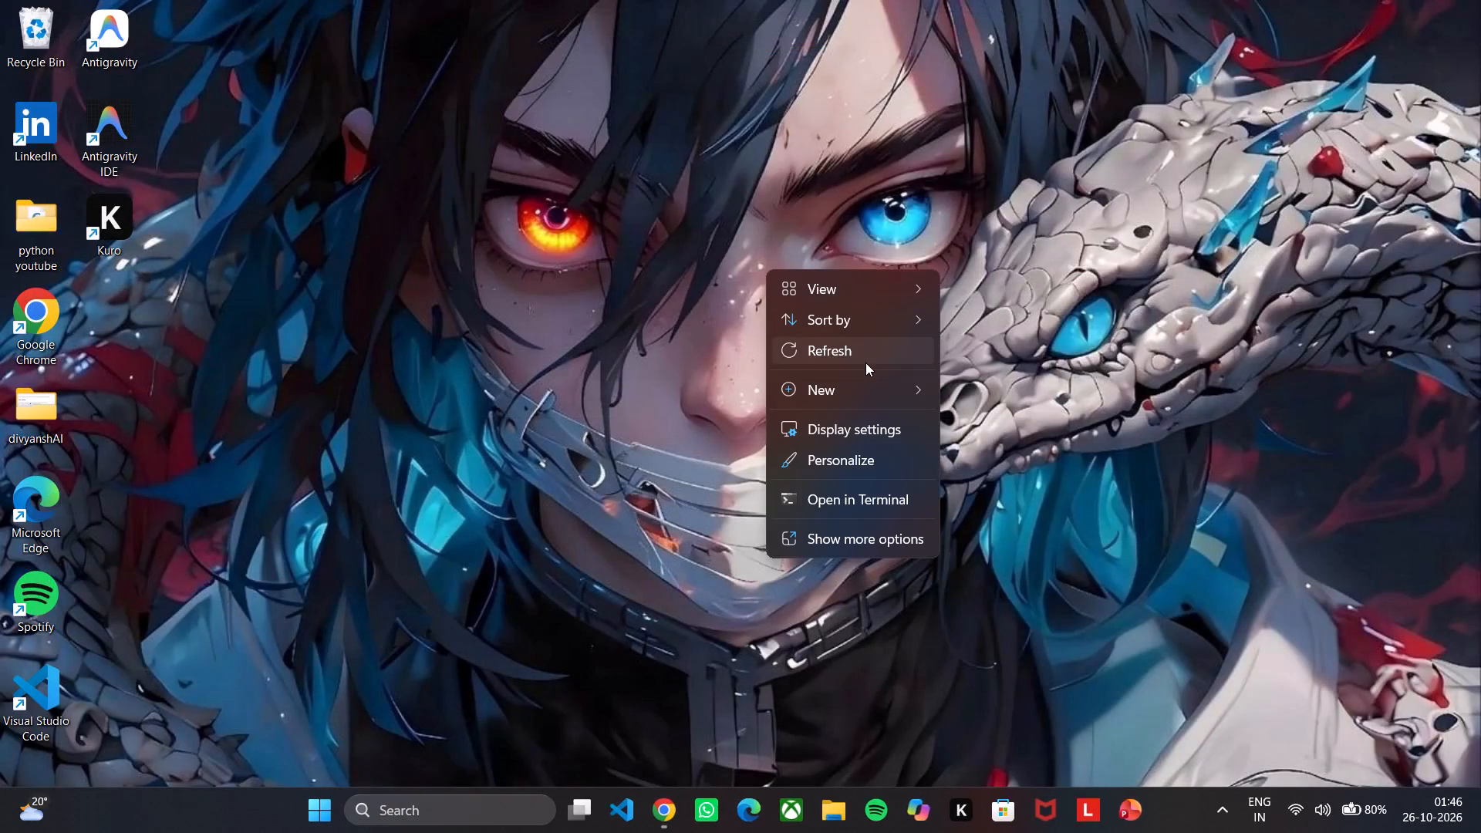
left_click(1373, 820)
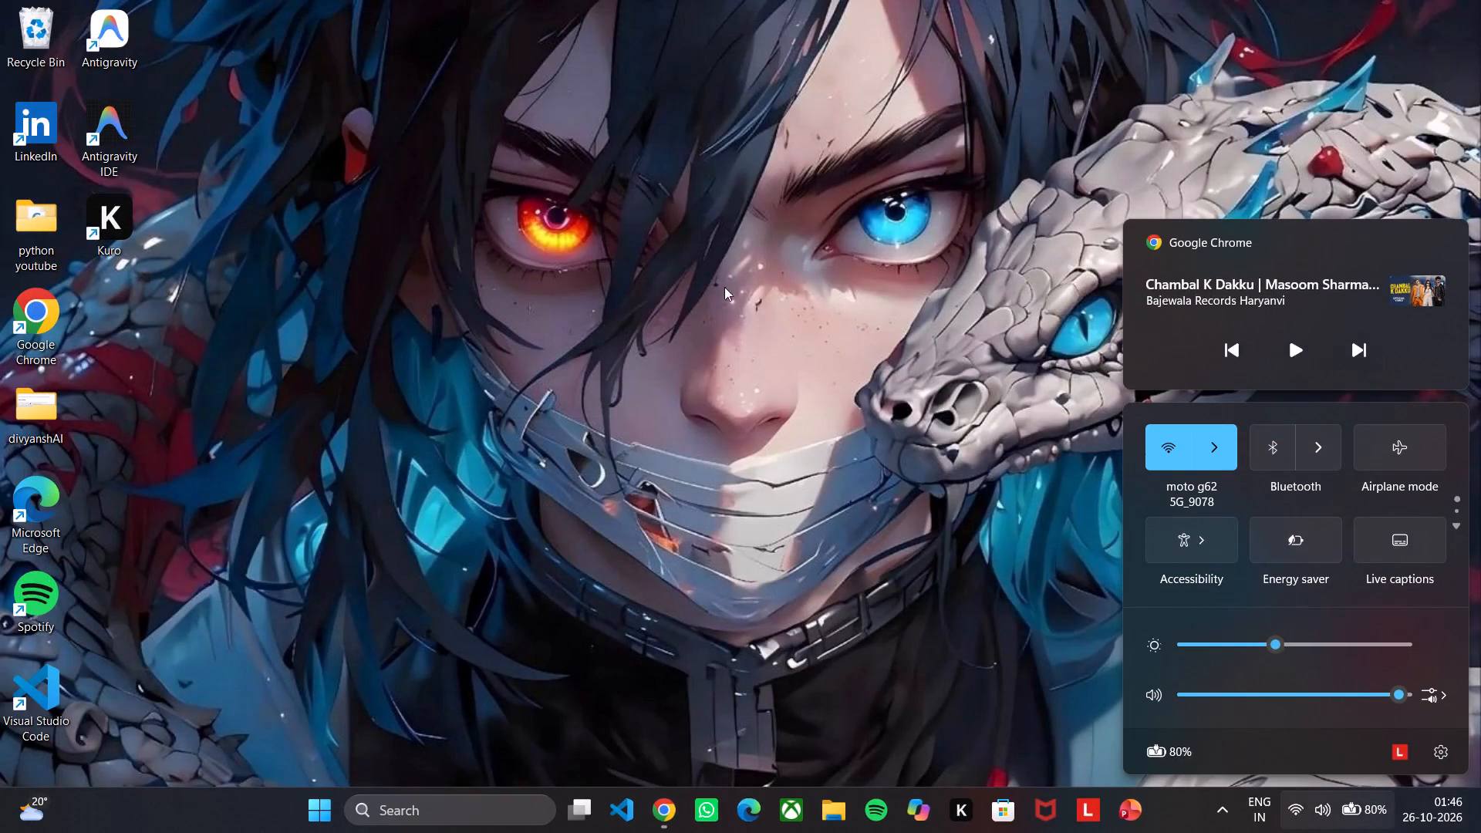
left_click(744, 534)
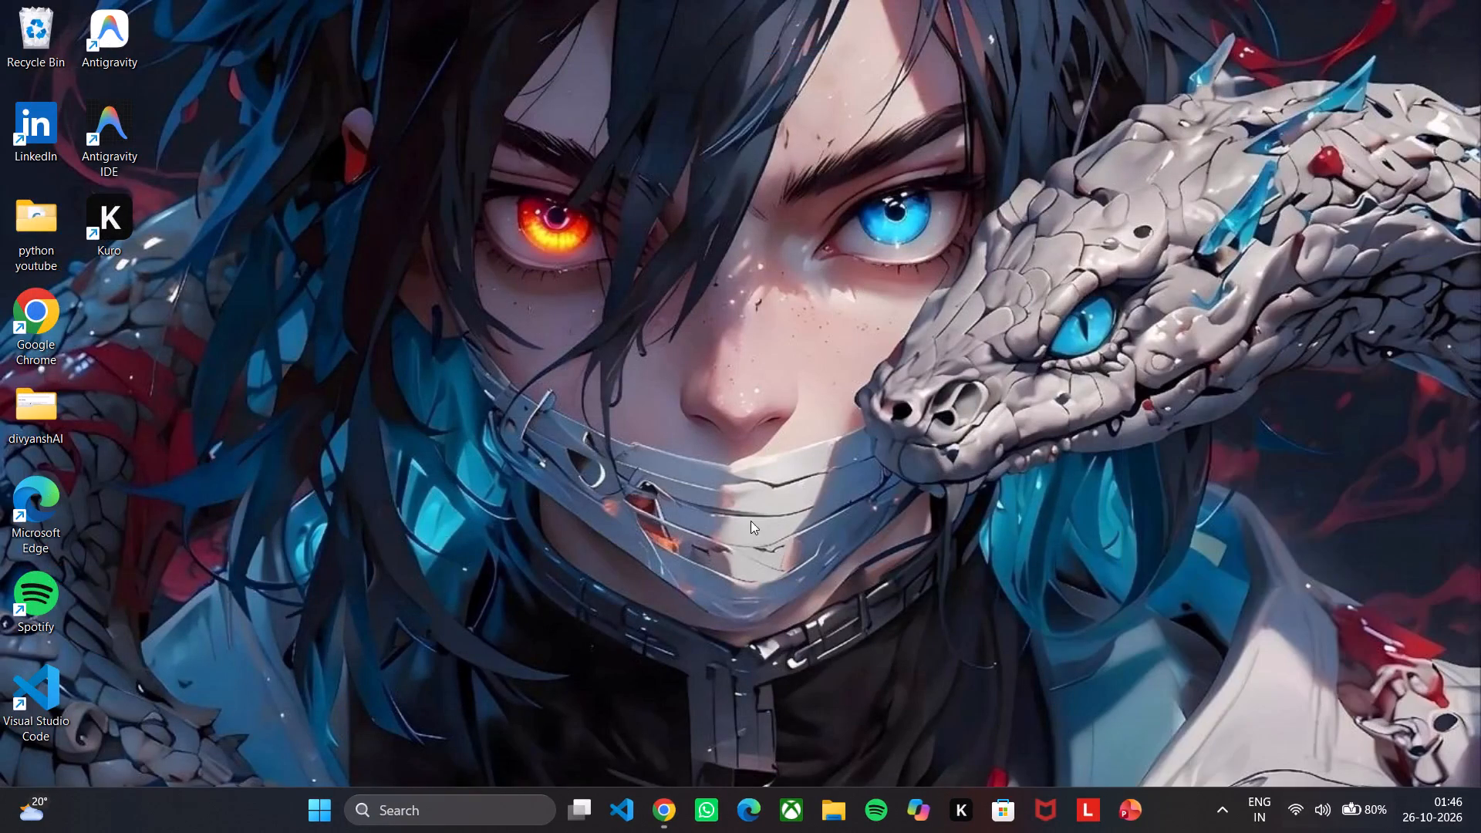
right_click(730, 190)
left_click(825, 271)
right_click(825, 271)
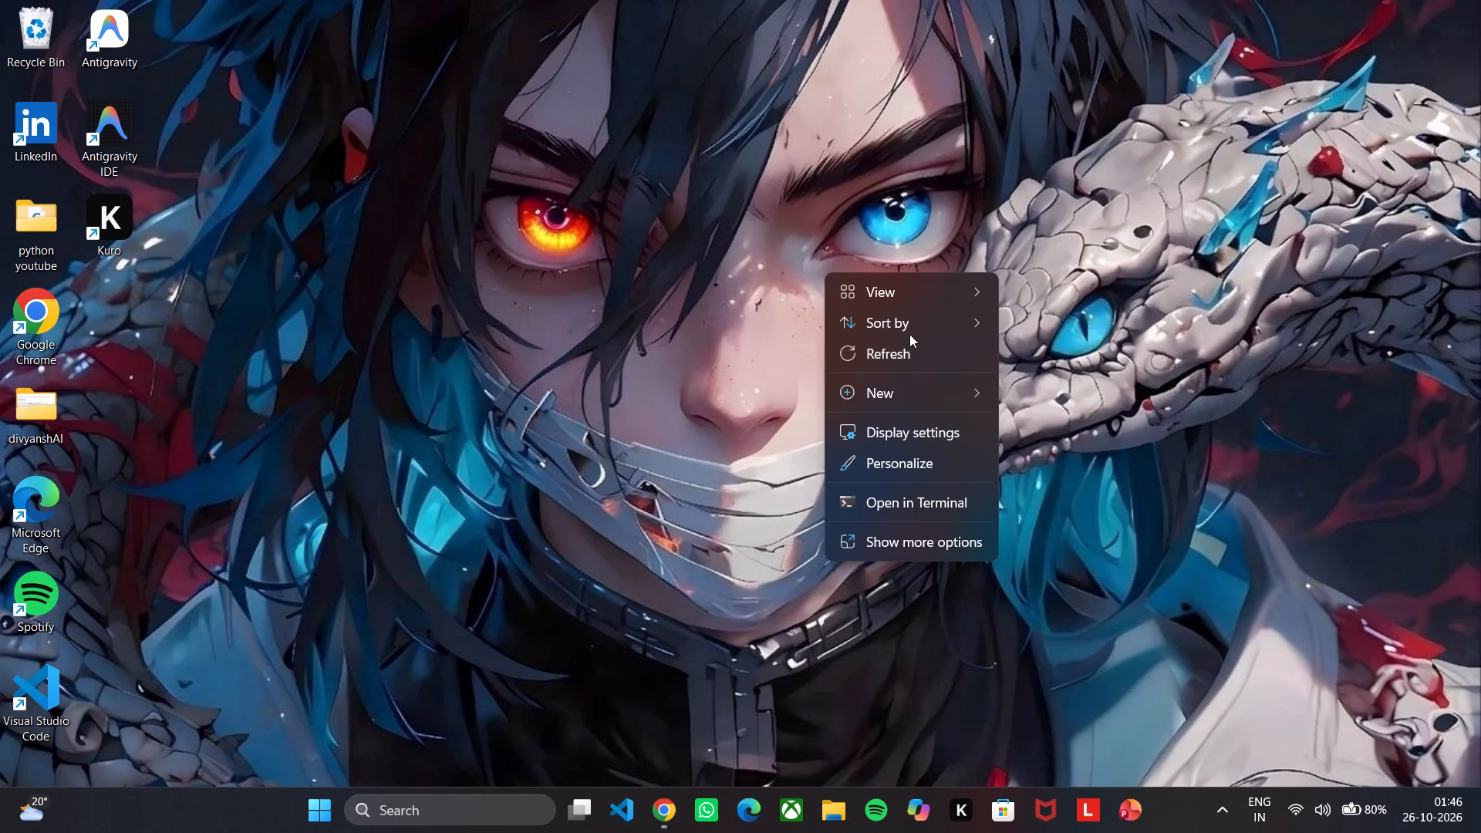
left_click(919, 347)
right_click(923, 356)
left_click(1005, 453)
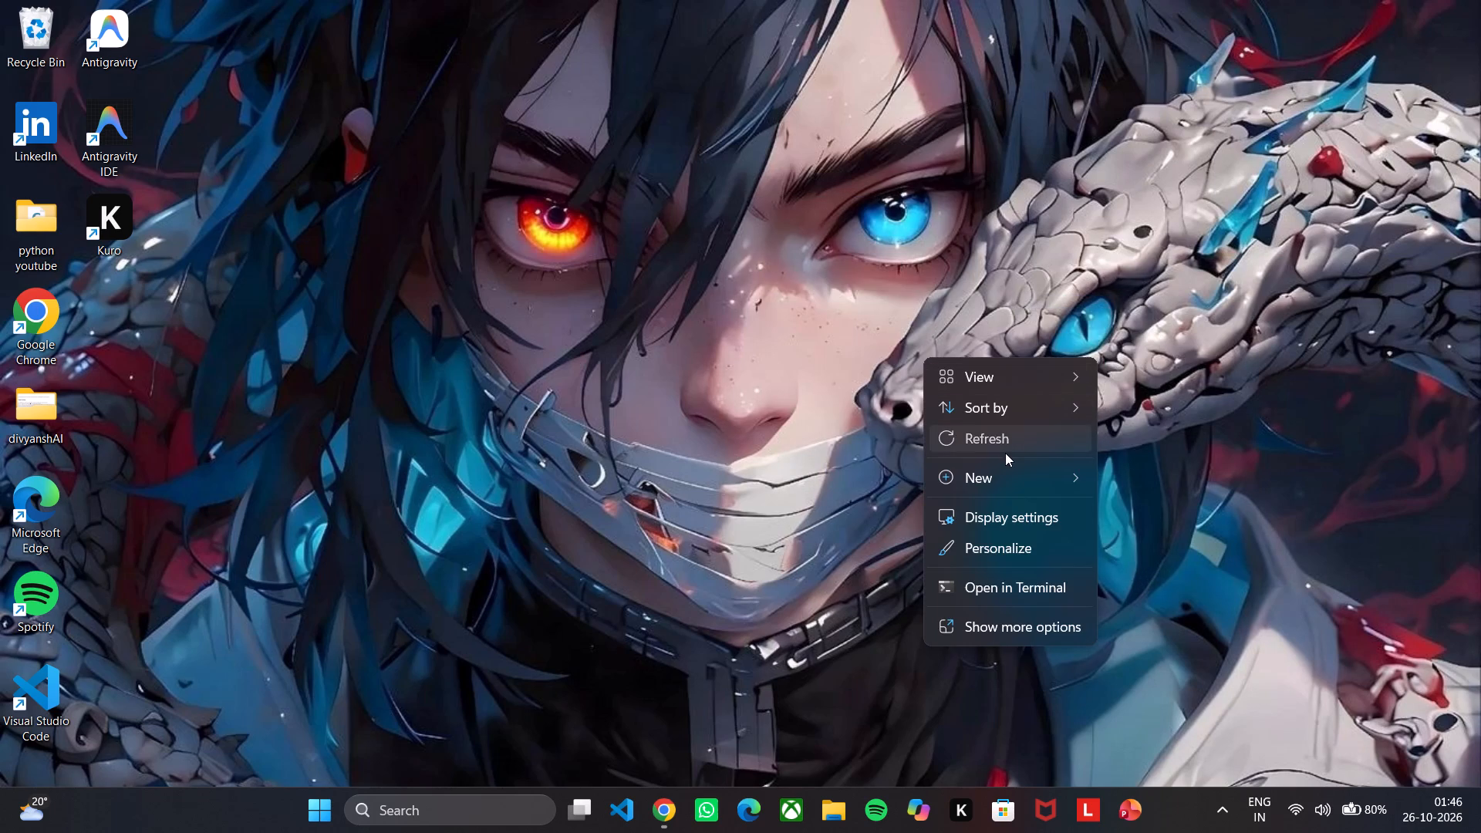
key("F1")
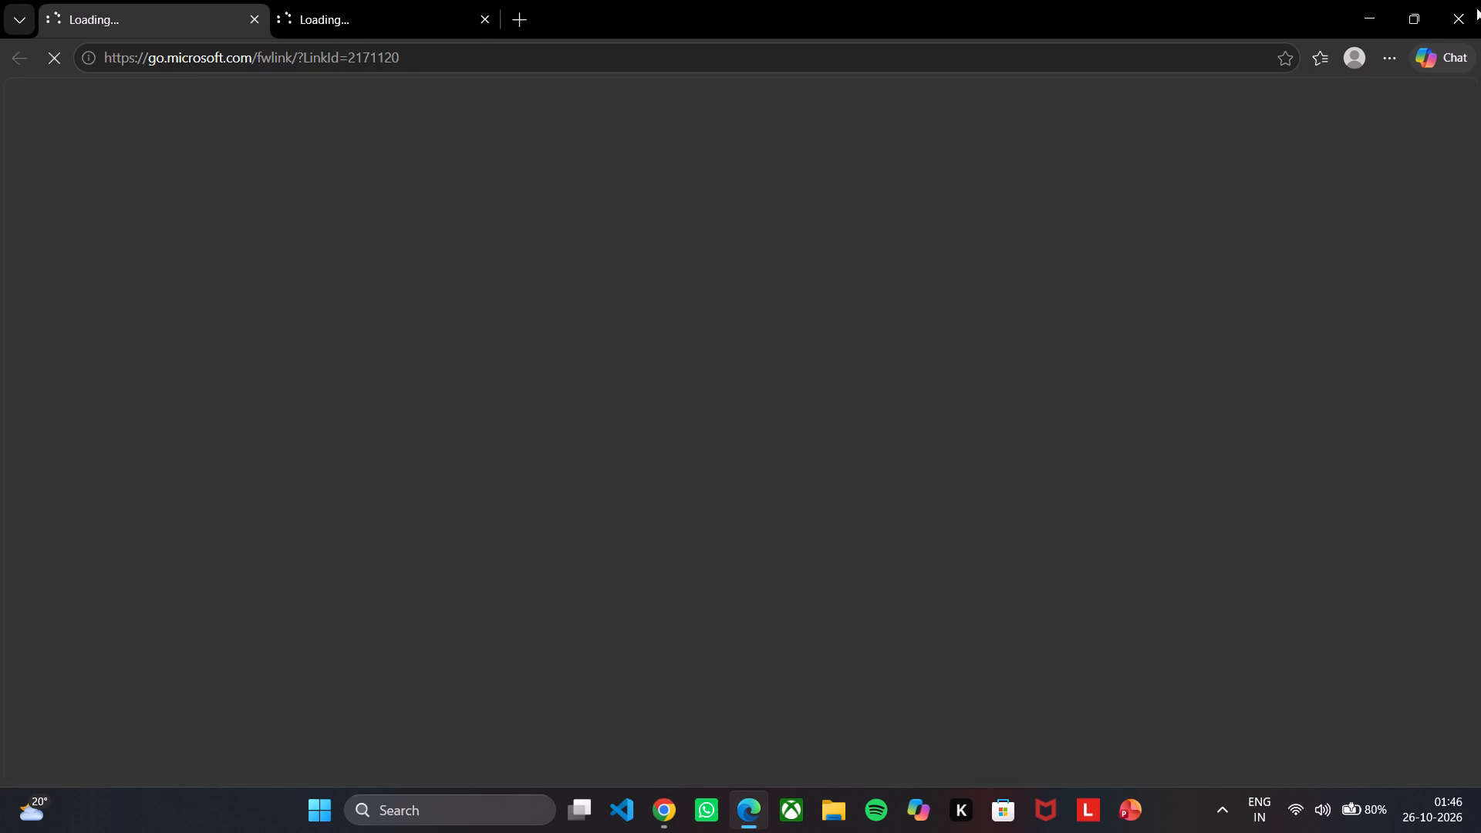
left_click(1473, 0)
Refresh the desktop once more.
right_click_drag(731, 200, 722, 203)
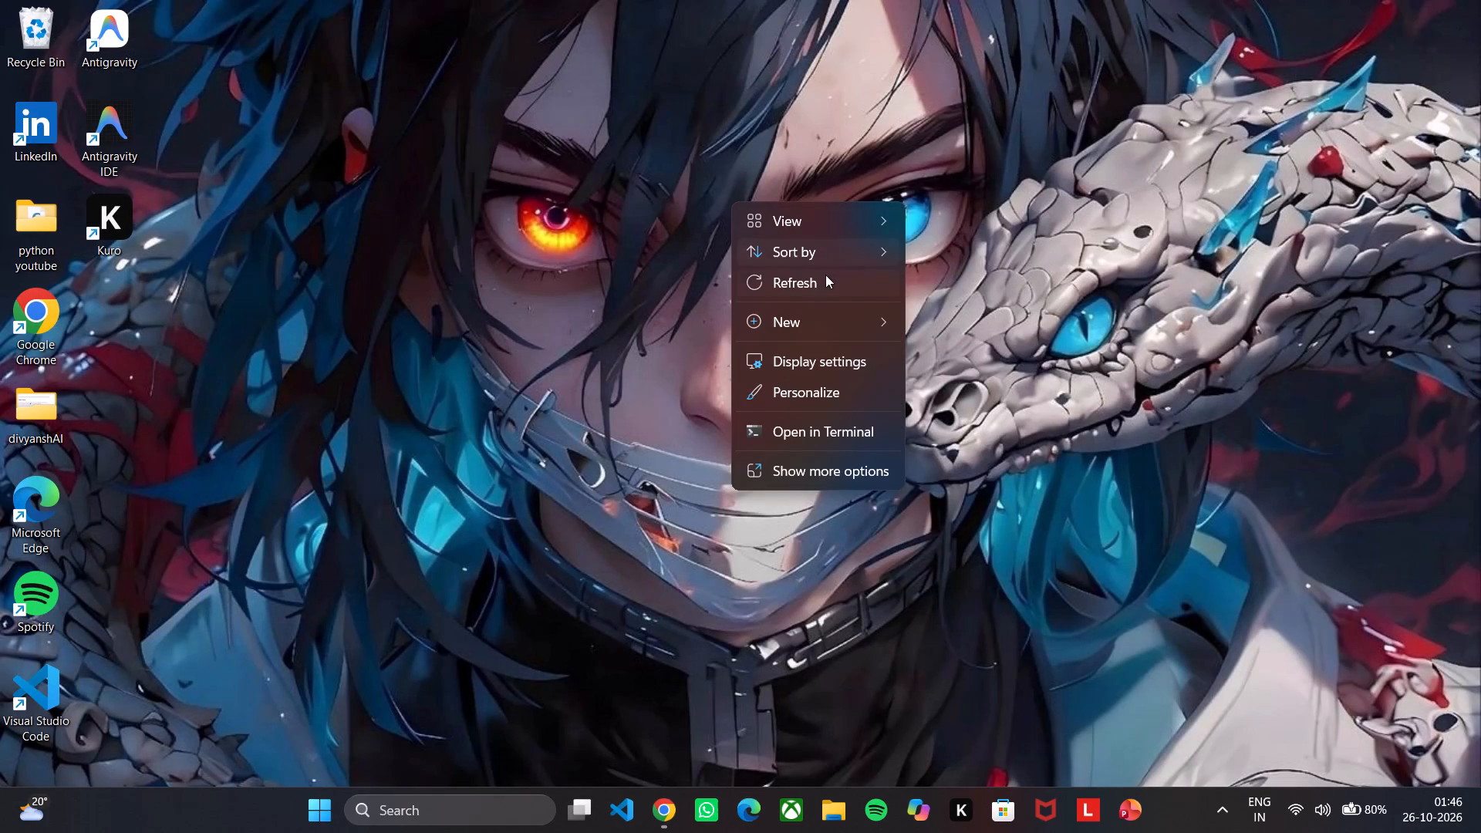
left_click(826, 284)
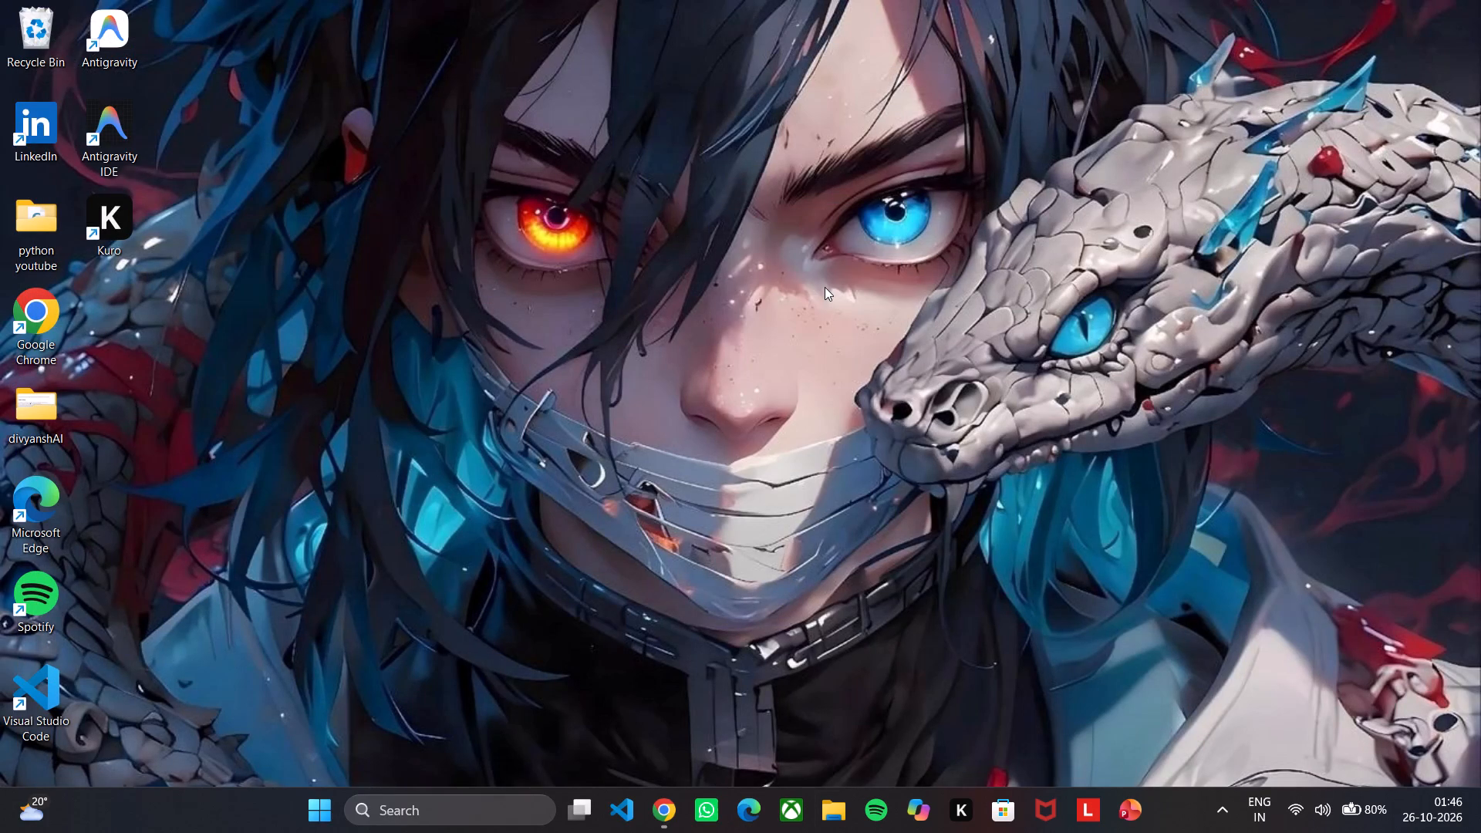
Shut down the computer from the desktop.
key("alt+F4")
key("Return")
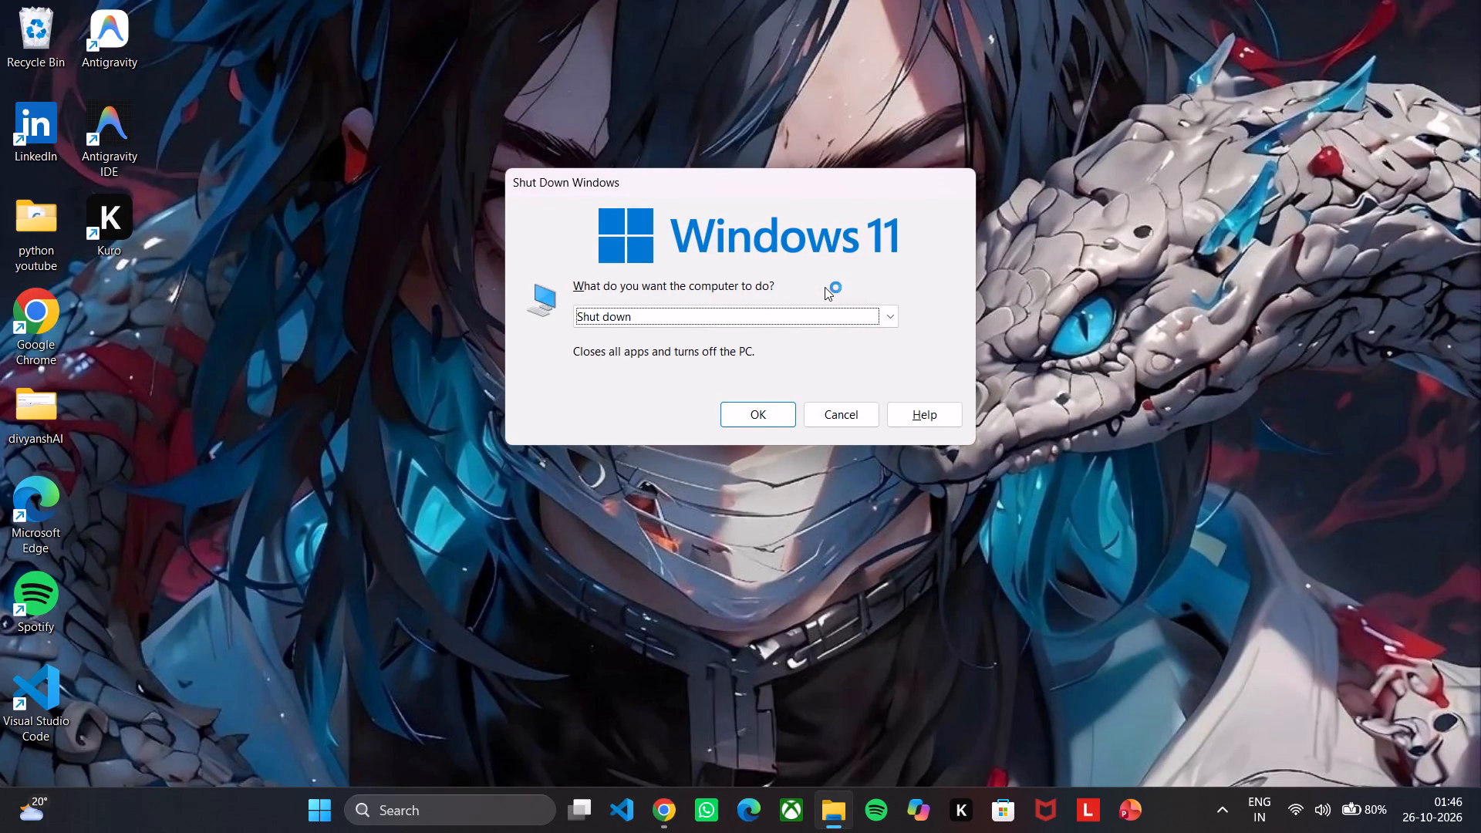